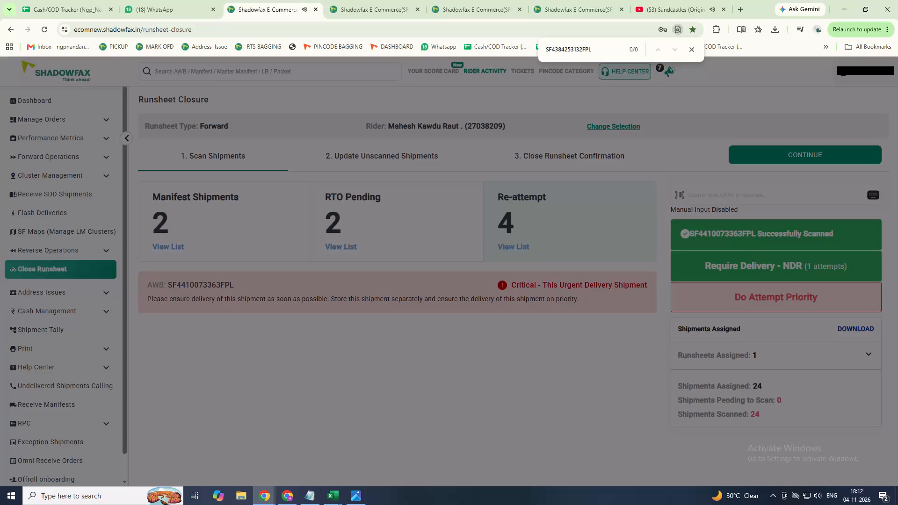
# Switch to the reverse hub manifest creation page and activate its item scan field for bagging shipments.
pyautogui.click(589, 0)
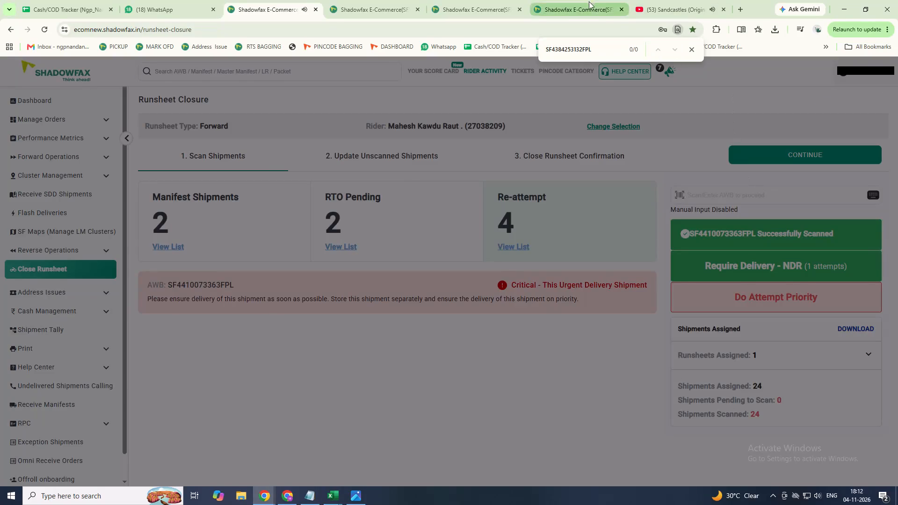
pyautogui.click(401, 128)
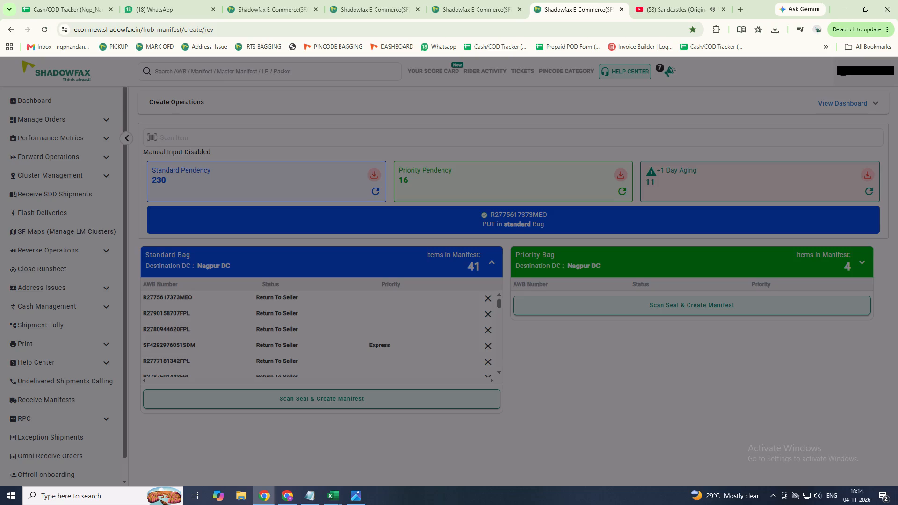
# Start creating the manifest for the Standard Bag bound for Nagpur DC and ready the blue seal entry for scanning.
pyautogui.click(349, 392)
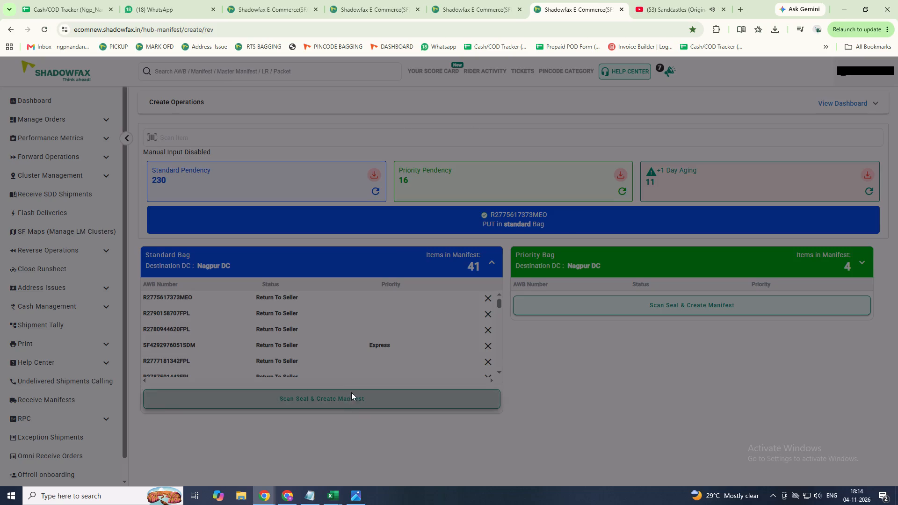
pyautogui.scroll(2, 417, 296)
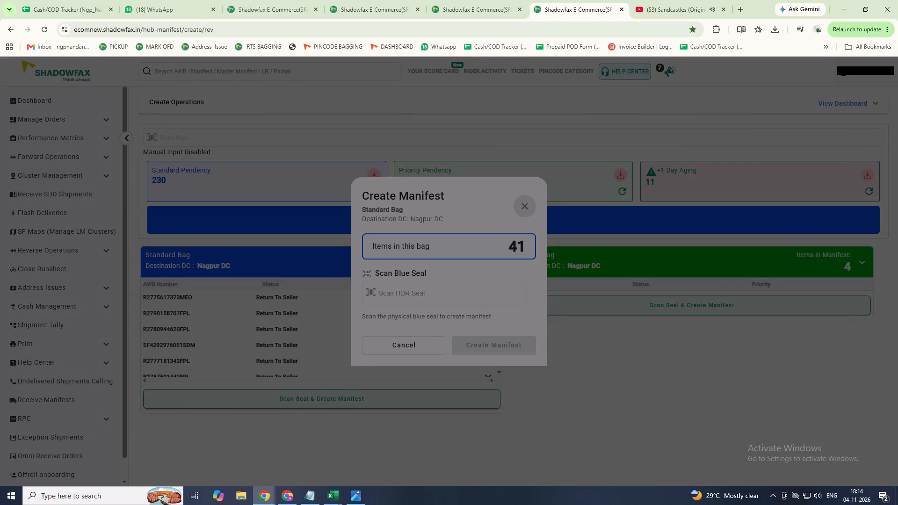
pyautogui.click(422, 289)
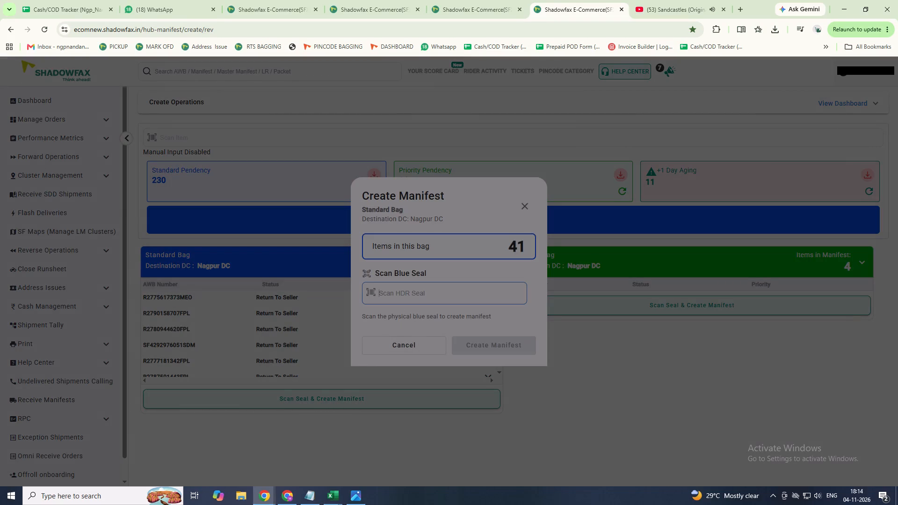
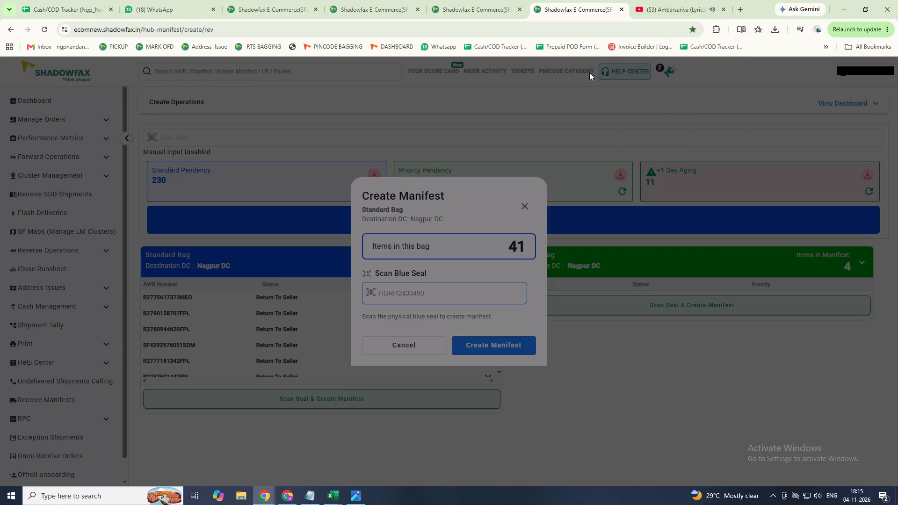
# Submit the sealed Standard Bag manifest for Nagpur DC.
pyautogui.click(512, 345)
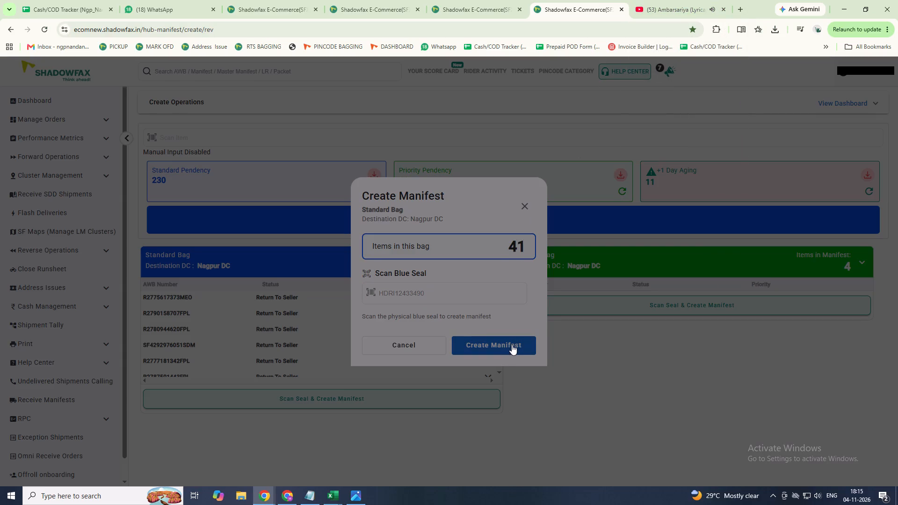
pyautogui.click(512, 345)
pyautogui.doubleClick(512, 345)
# Switch to the open YouTube page and pause the Ambarsariya song.
pyautogui.doubleClick(682, 10)
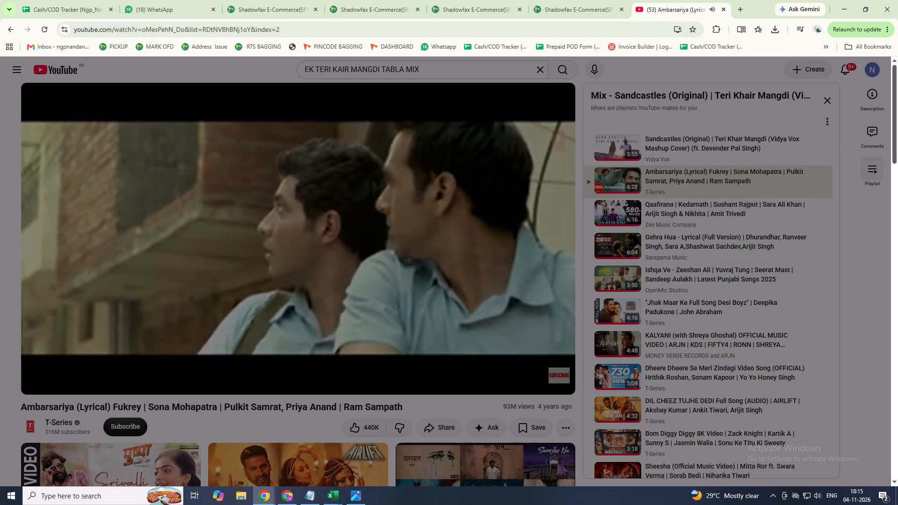
pyautogui.click(411, 248)
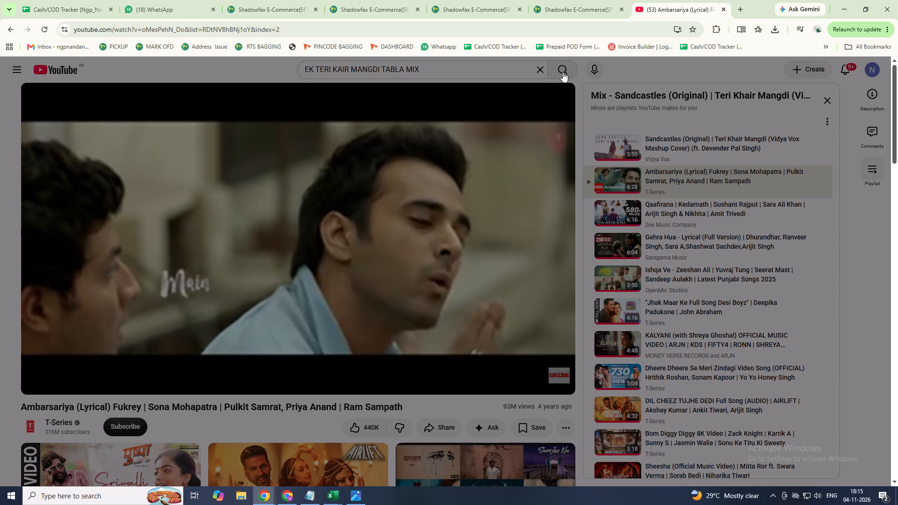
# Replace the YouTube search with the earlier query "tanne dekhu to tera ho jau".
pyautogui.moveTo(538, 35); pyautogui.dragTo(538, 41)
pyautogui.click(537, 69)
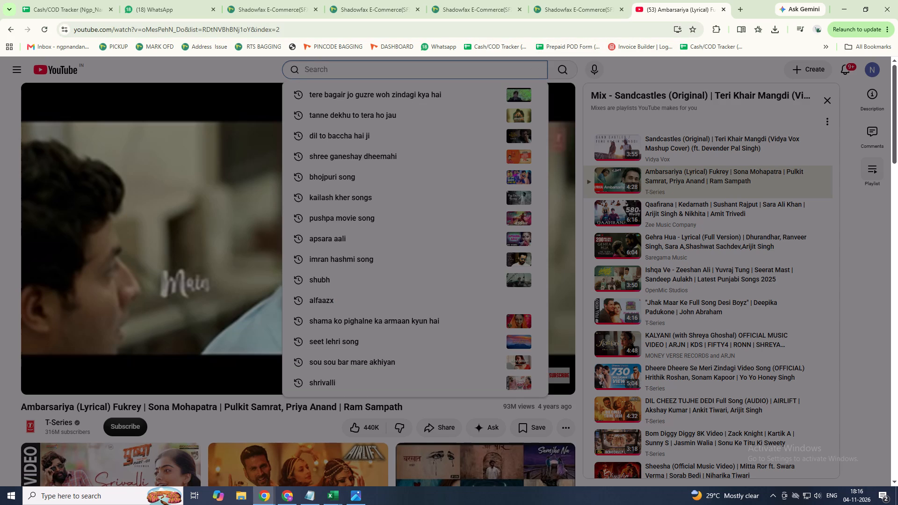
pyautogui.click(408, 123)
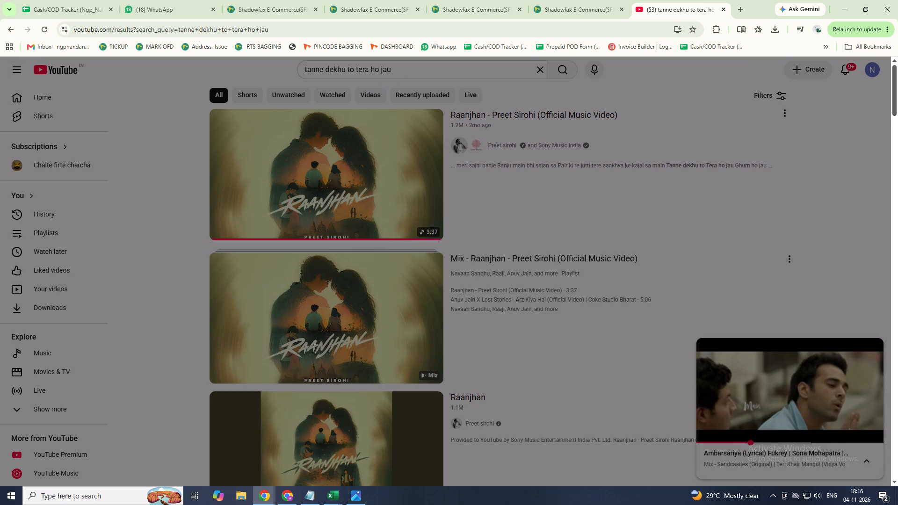
# Search YouTube for "ek dil hai" and play the video "Ek dil h remix | by Abhishek Mehra".
pyautogui.click(540, 69)
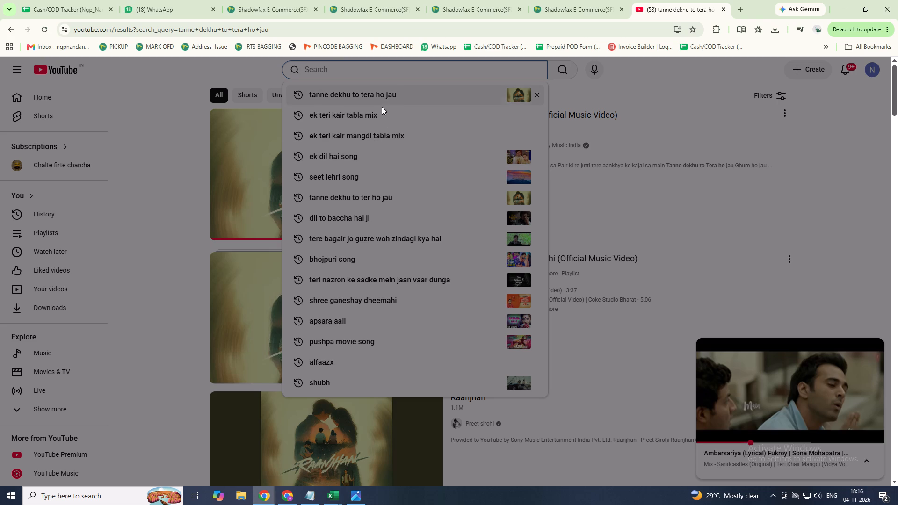
pyautogui.click(381, 70)
pyautogui.press('e')
pyautogui.press('k')
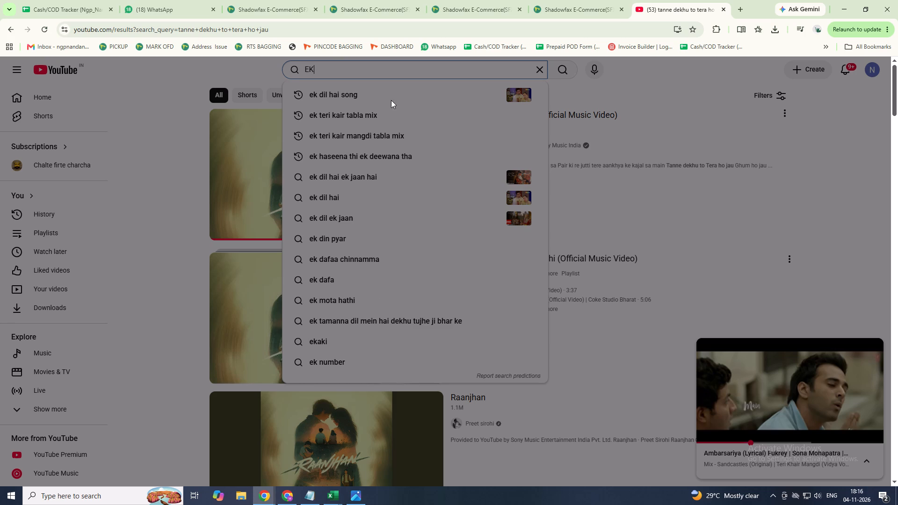
pyautogui.click(340, 197)
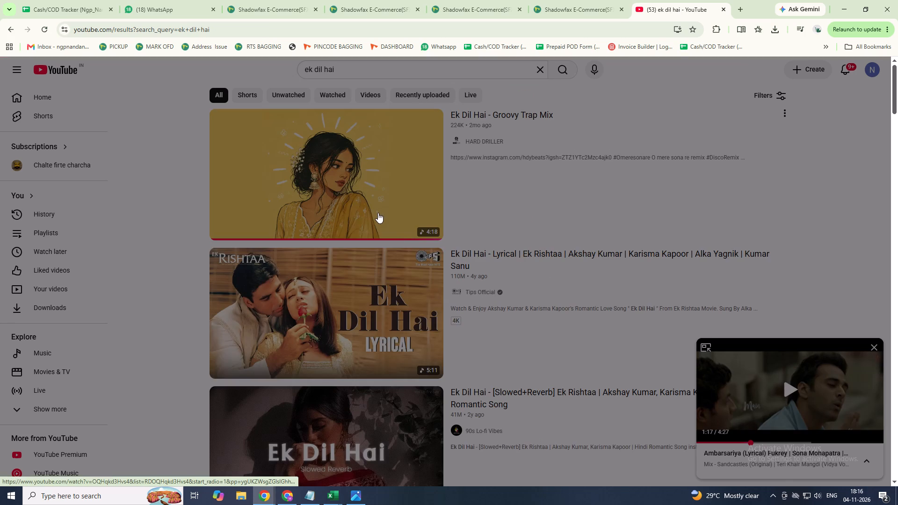
pyautogui.scroll(-8, 378, 212)
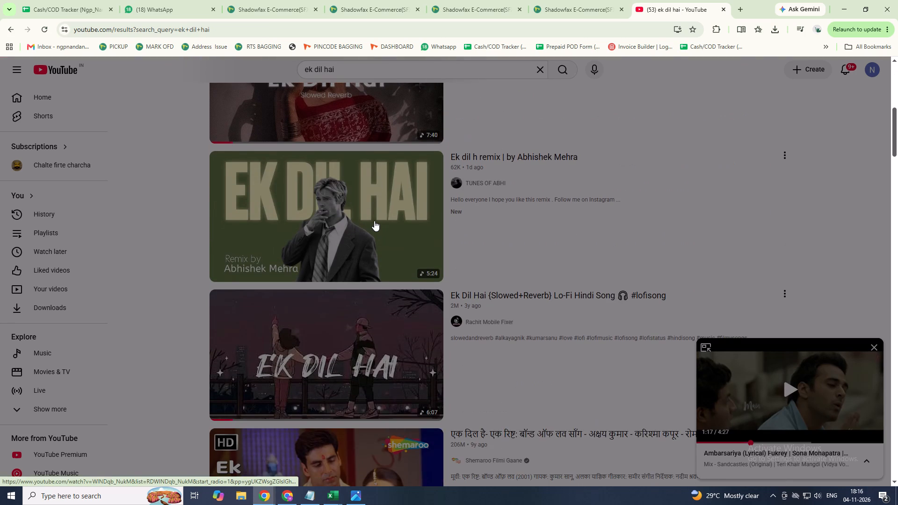
pyautogui.click(374, 221)
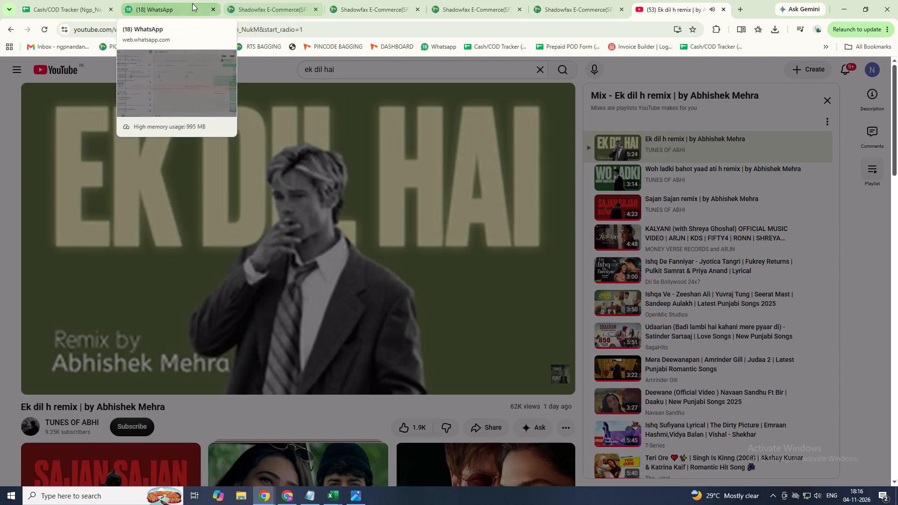
# Return to the Shadowfax reverse hub manifest creation page.
pyautogui.doubleClick(574, 14)
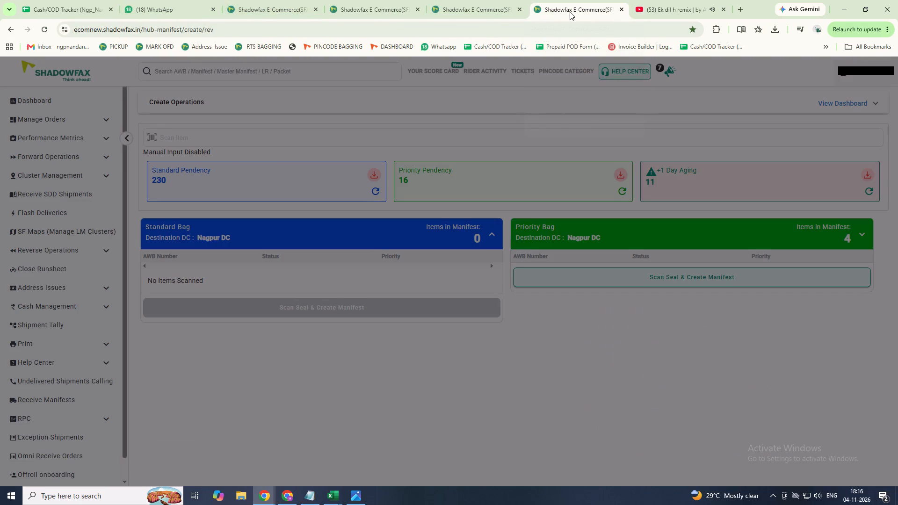
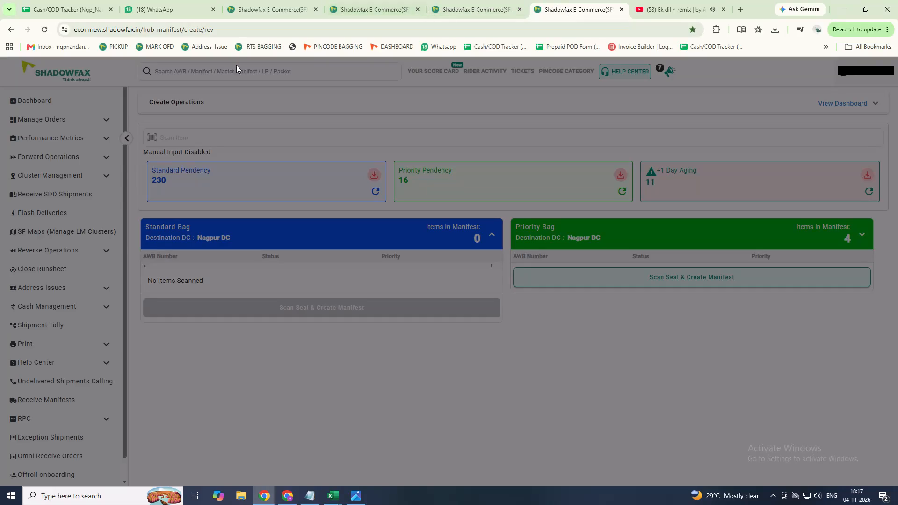
# Activate the item scan field on the manifest creation page, ready for scanning shipments into the Nagpur DC bags.
pyautogui.moveTo(226, 143); pyautogui.dragTo(229, 148)
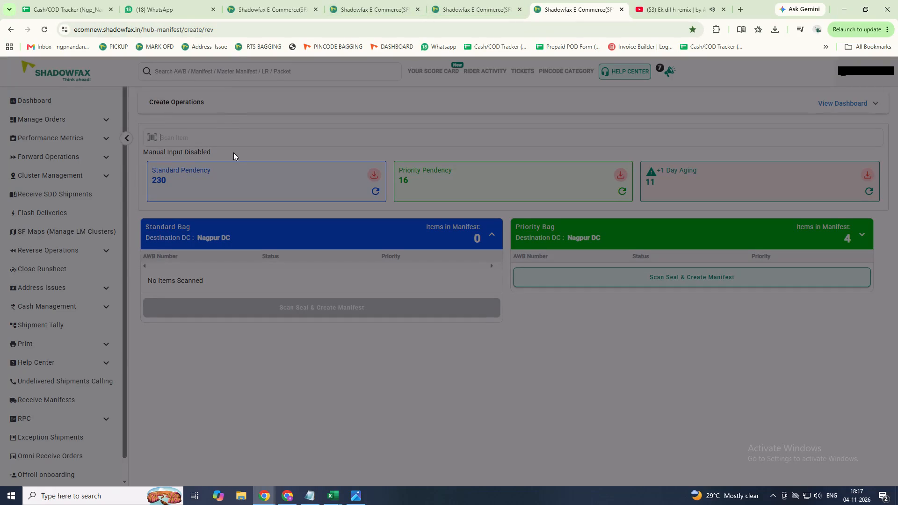
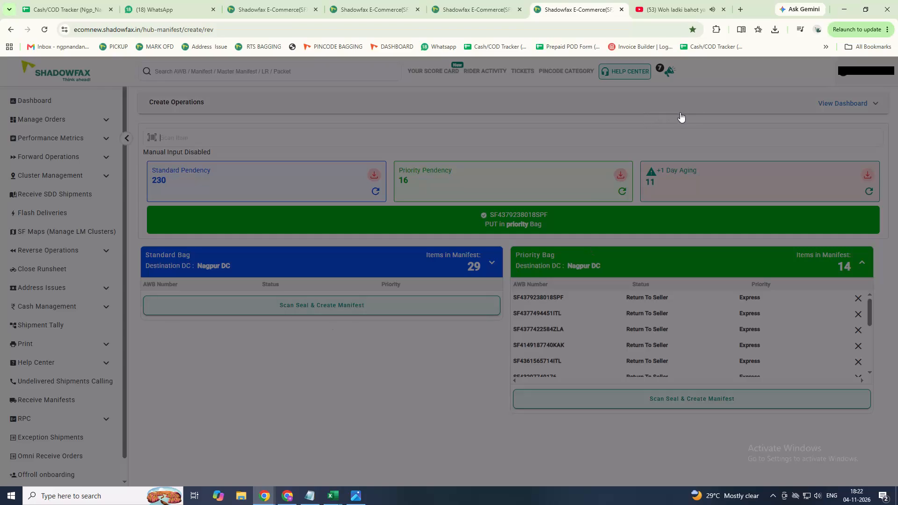
# Switch to YouTube and play "Sajan Sajan remix | by Abhishek Mehra" from the mix playlist.
pyautogui.click(670, 12)
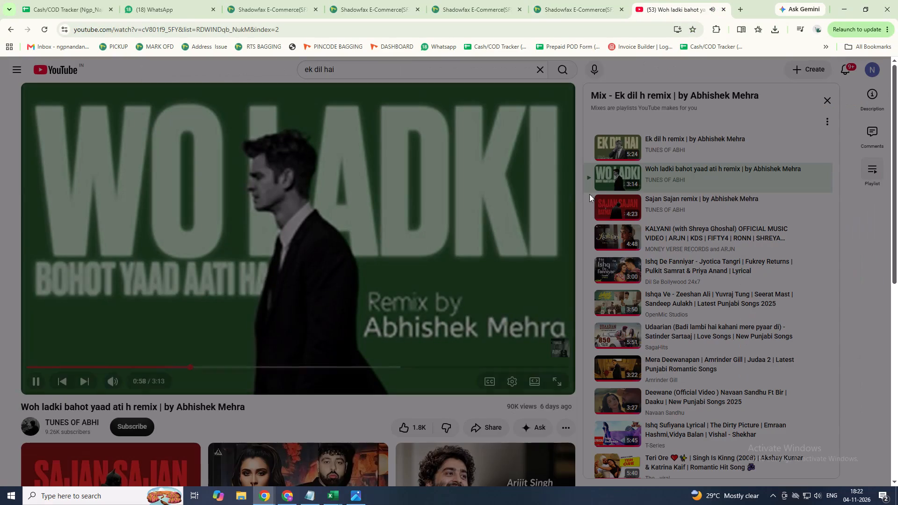
pyautogui.doubleClick(608, 204)
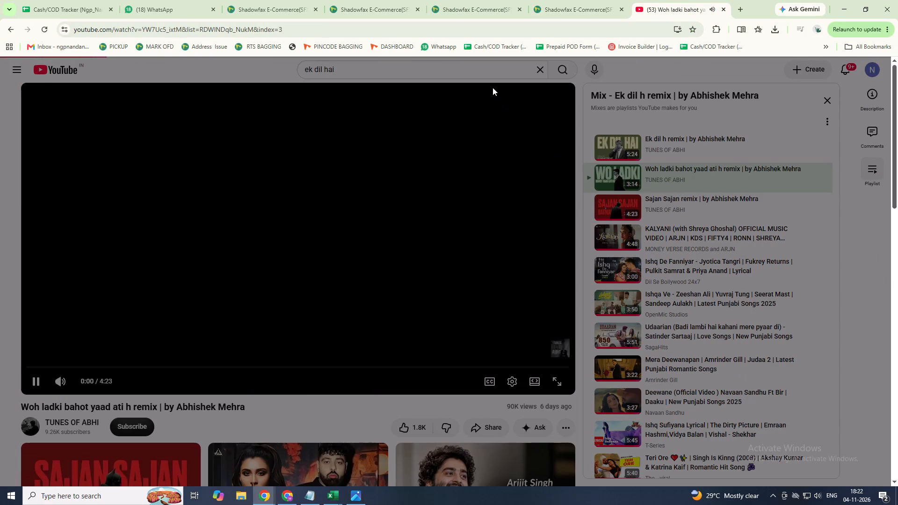
pyautogui.click(489, 71)
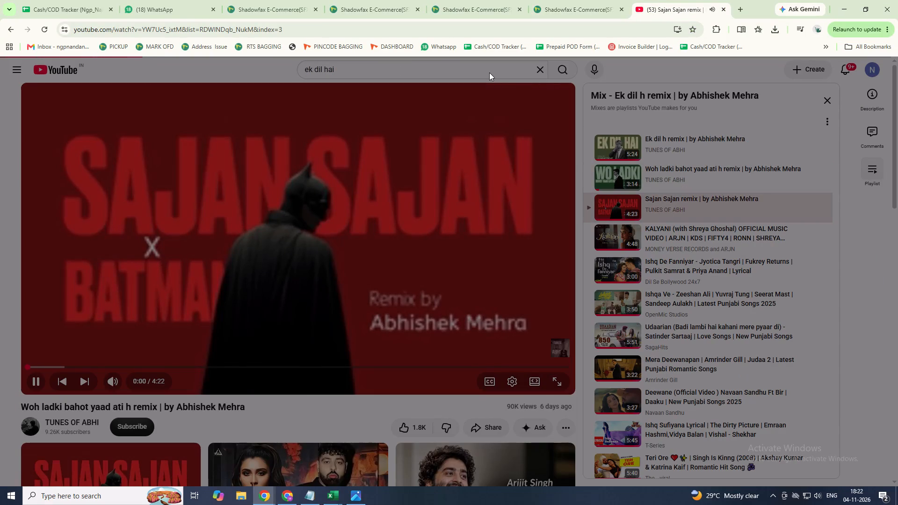
# Return to the Shadowfax manifest creation page and scan more shipments into the Nagpur DC Standard Bag, up to 50 items.
pyautogui.click(553, 12)
pyautogui.click(404, 133)
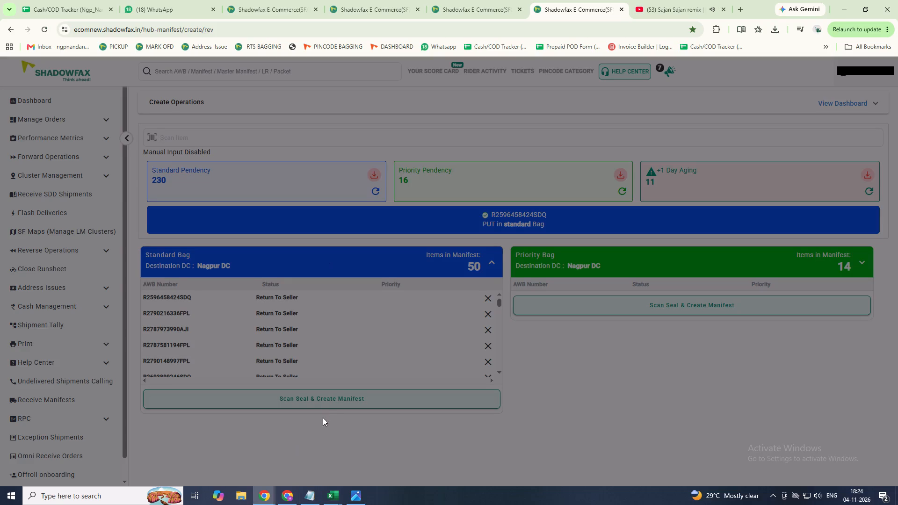
# Create the manifest for the Nagpur DC Standard Bag with blue seal HDRI12433489.
pyautogui.click(337, 401)
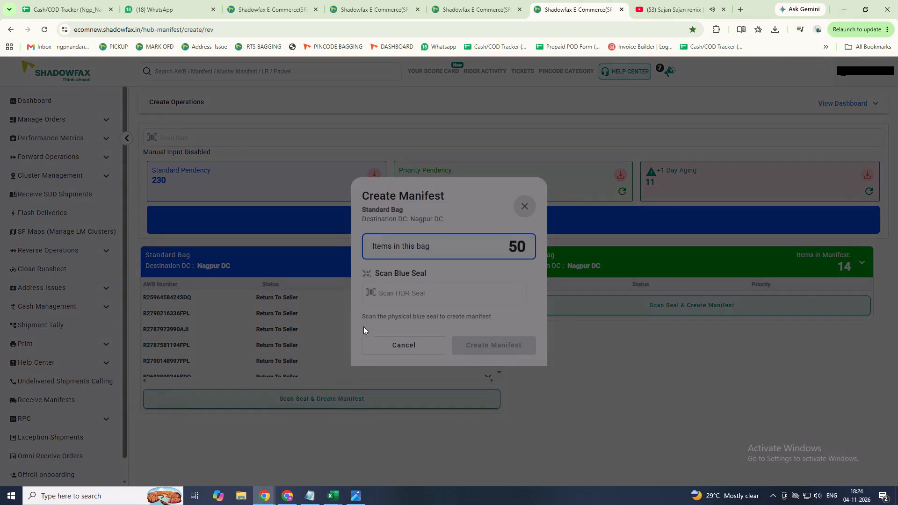
pyautogui.click(395, 295)
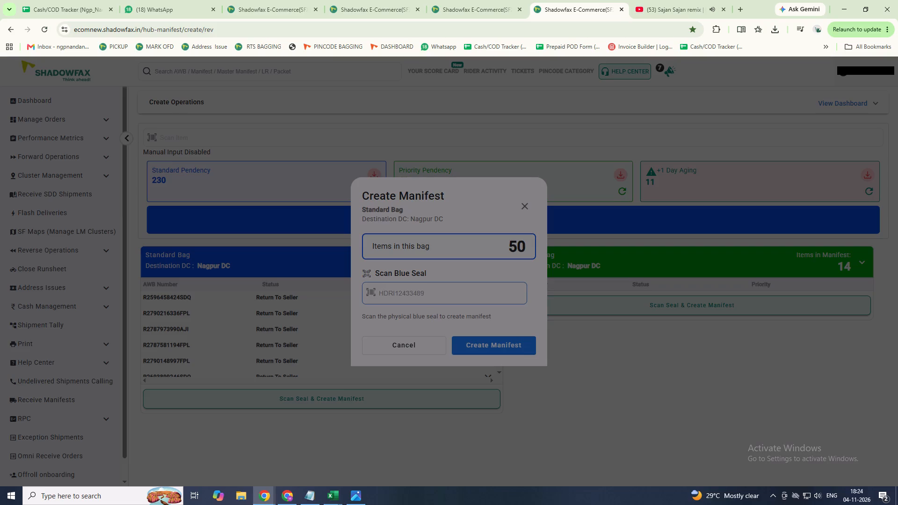
pyautogui.click(472, 345)
pyautogui.click(476, 342)
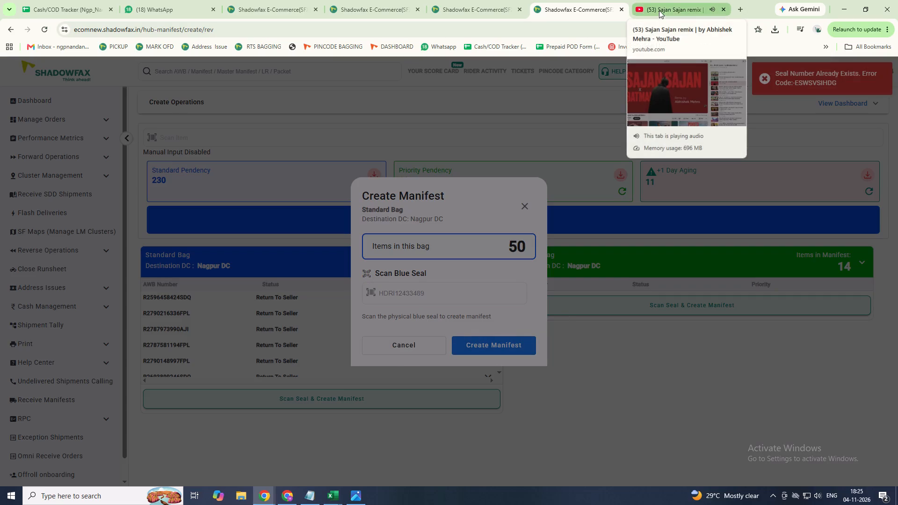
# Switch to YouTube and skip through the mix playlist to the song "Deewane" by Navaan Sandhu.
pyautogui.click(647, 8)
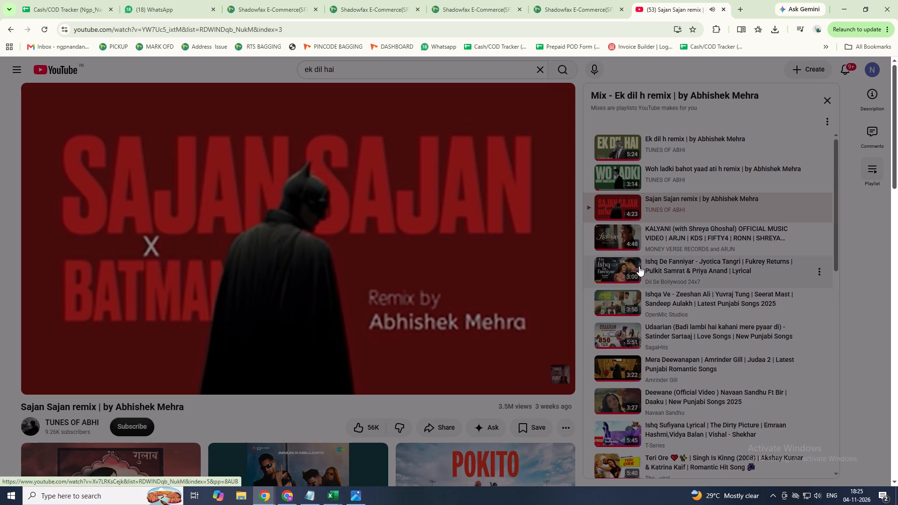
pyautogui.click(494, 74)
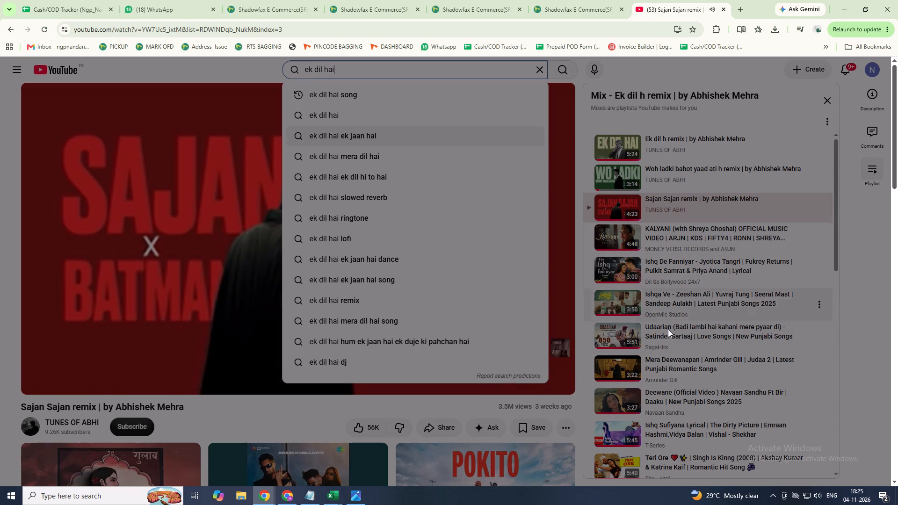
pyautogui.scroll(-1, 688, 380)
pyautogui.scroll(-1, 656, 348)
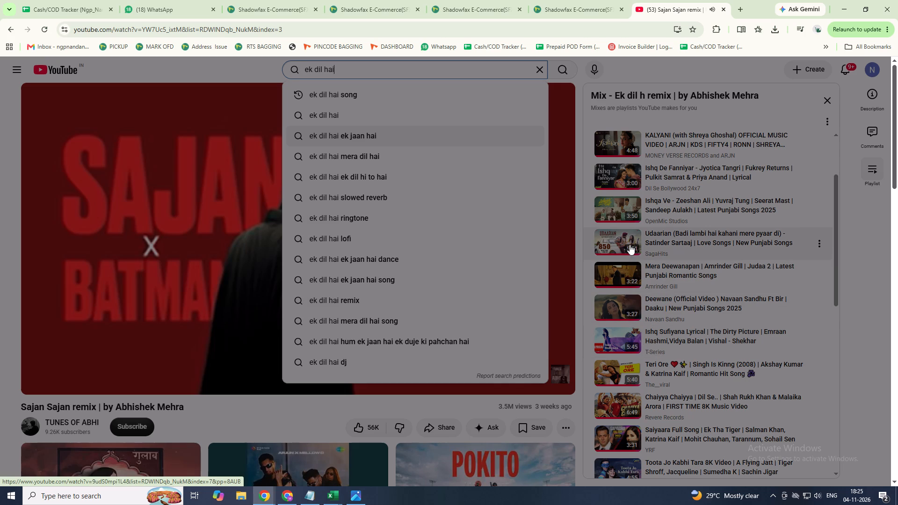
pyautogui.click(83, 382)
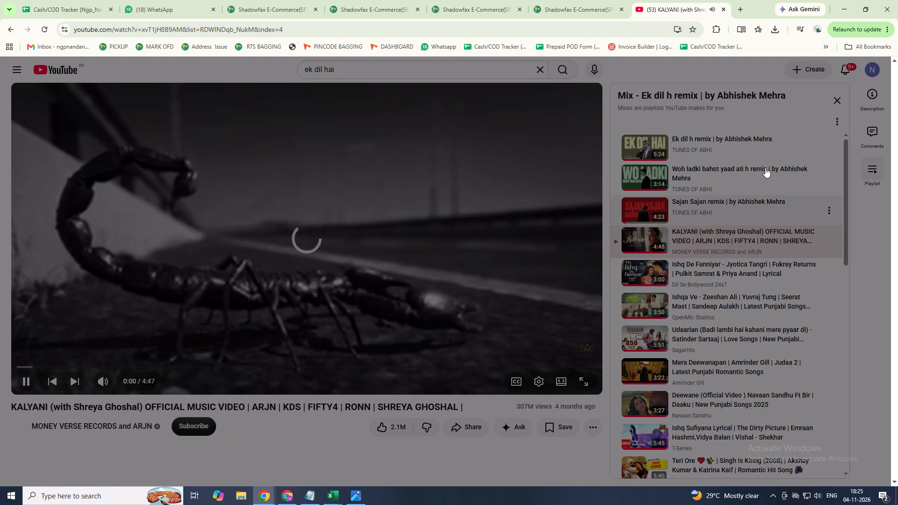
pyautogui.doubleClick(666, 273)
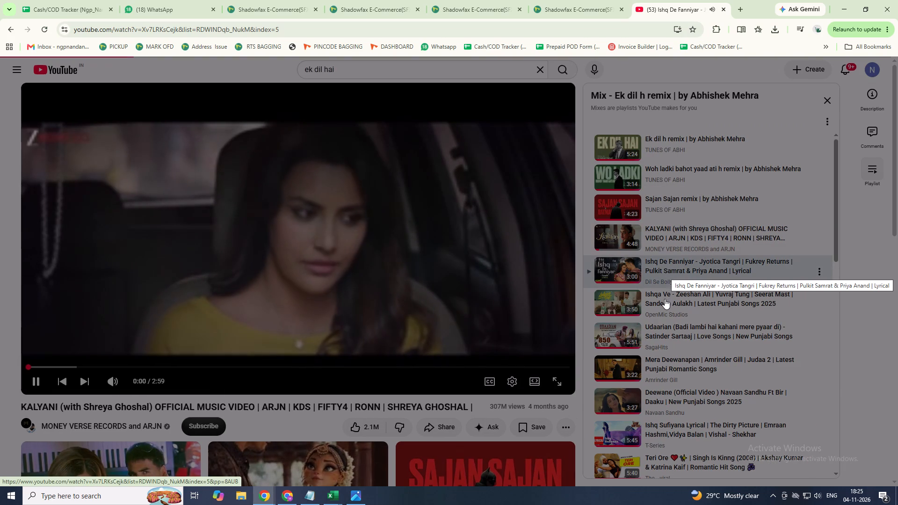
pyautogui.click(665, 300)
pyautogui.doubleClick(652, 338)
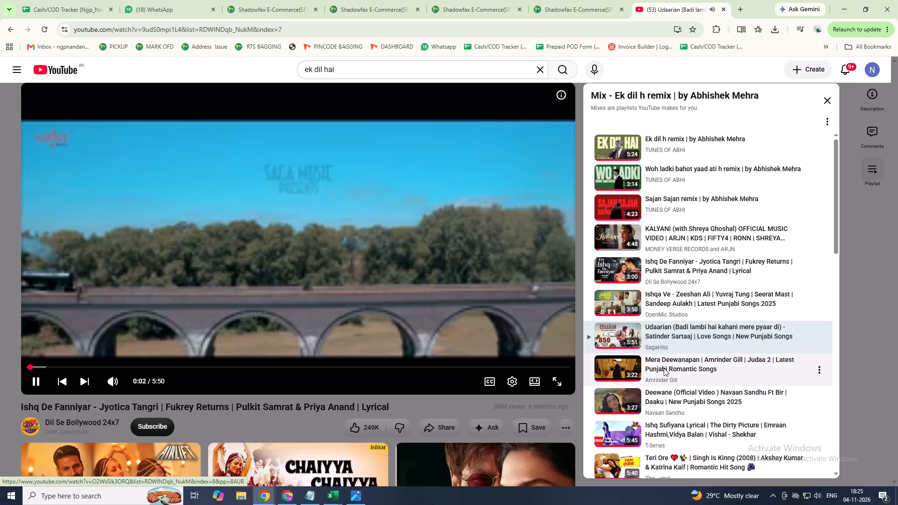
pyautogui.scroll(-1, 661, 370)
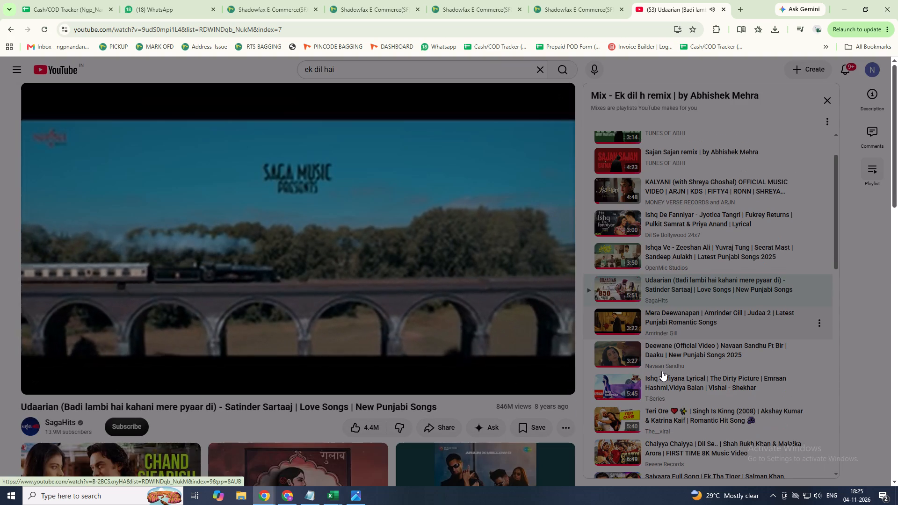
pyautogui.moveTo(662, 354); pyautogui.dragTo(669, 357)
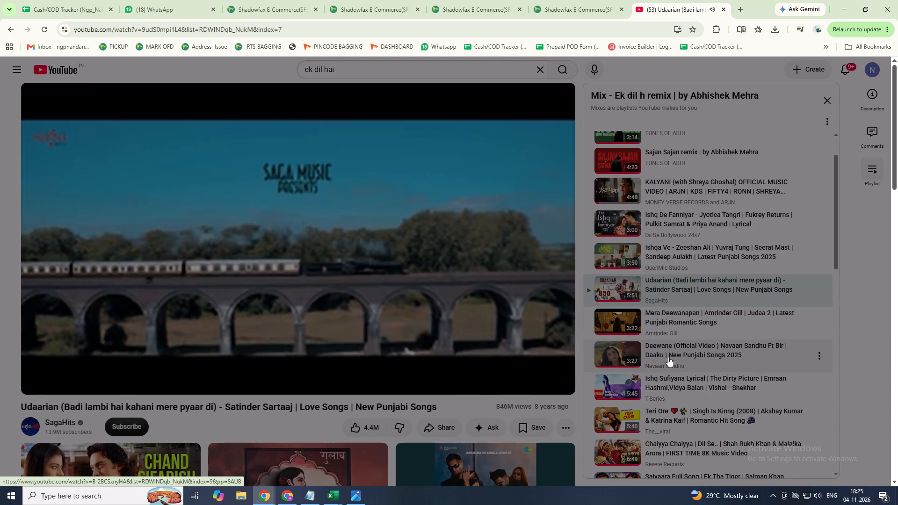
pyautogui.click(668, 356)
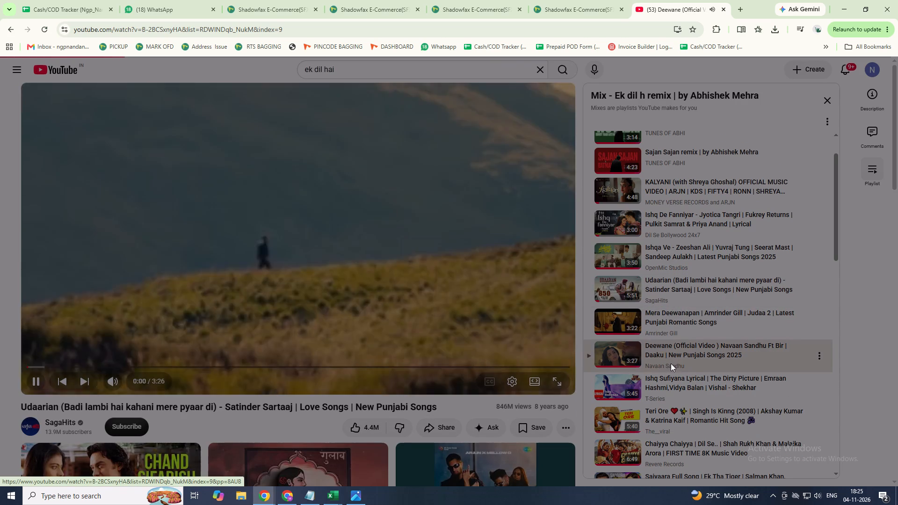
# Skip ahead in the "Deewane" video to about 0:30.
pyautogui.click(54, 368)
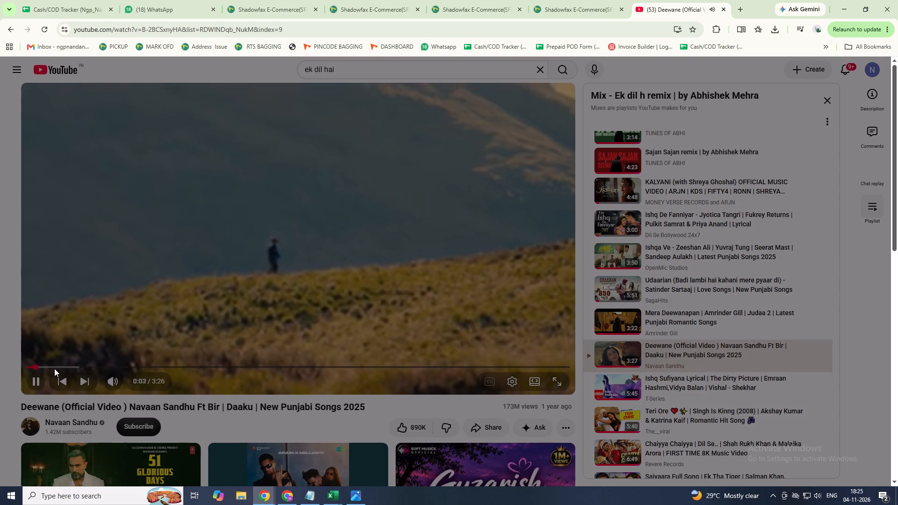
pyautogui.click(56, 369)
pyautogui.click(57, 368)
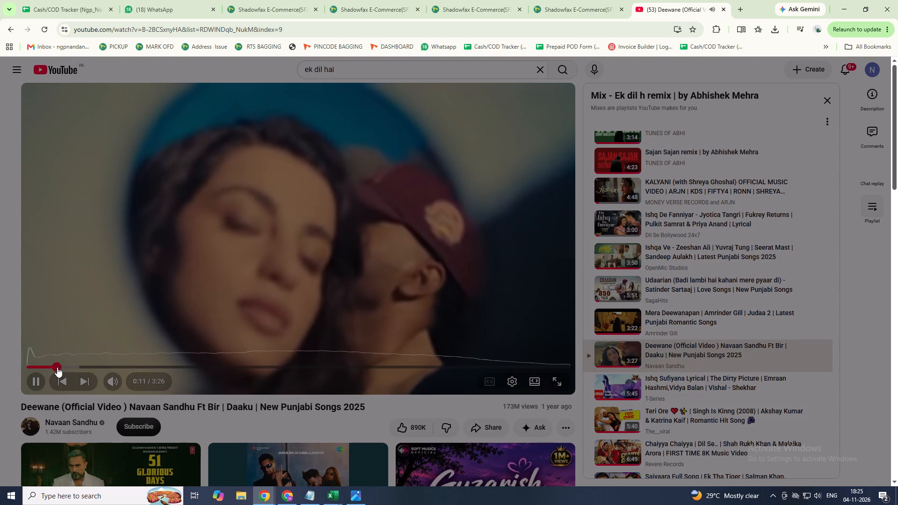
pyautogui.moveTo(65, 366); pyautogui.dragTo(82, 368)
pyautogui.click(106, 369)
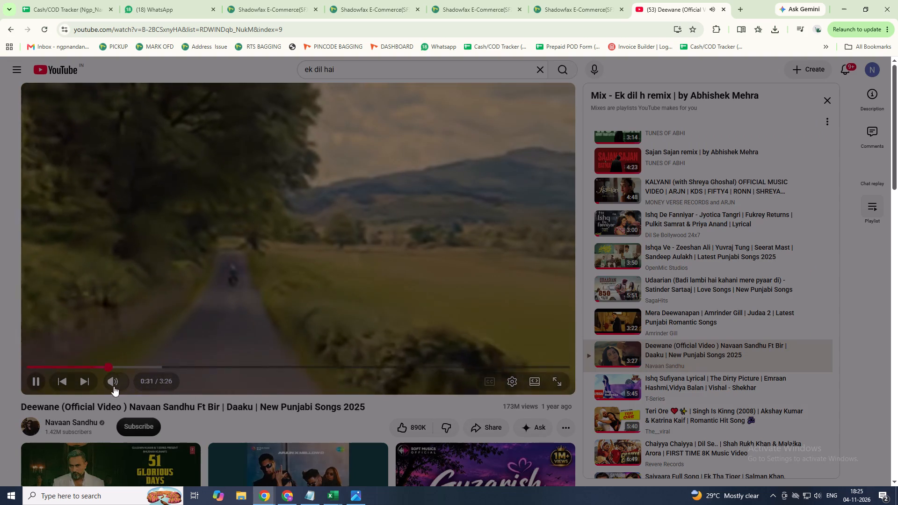
# Play the suggested song "JIYARA (Audio): YO YO HONEY SINGH | 51 GLORIOUS DAYS".
pyautogui.scroll(-2, 96, 414)
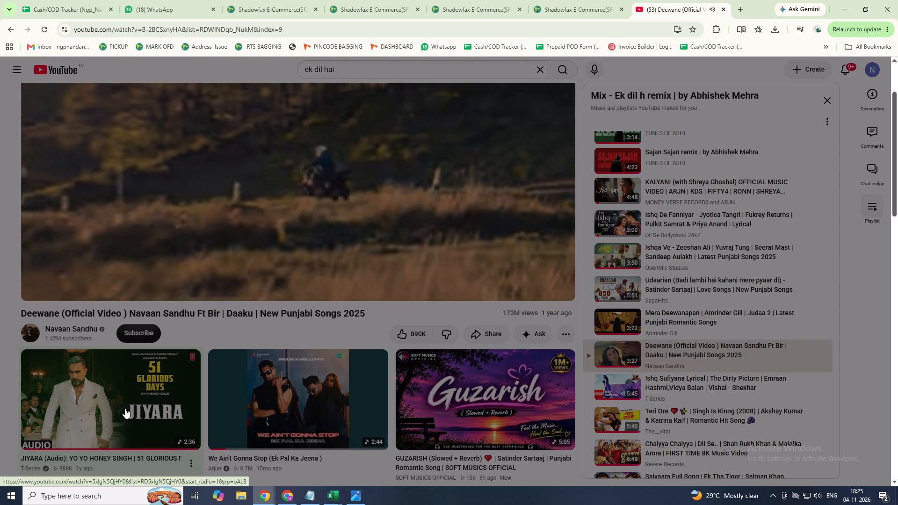
pyautogui.click(125, 408)
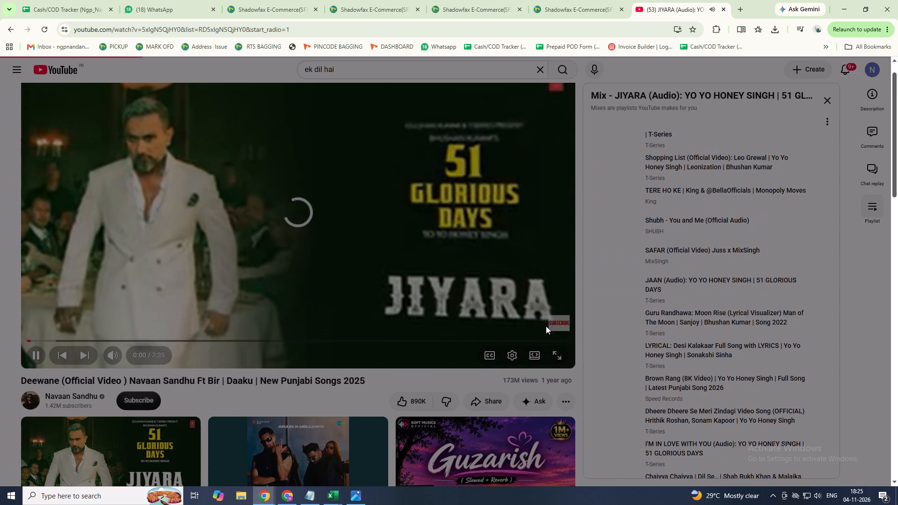
# Raise the Windows headphone volume to 66.
pyautogui.click(817, 497)
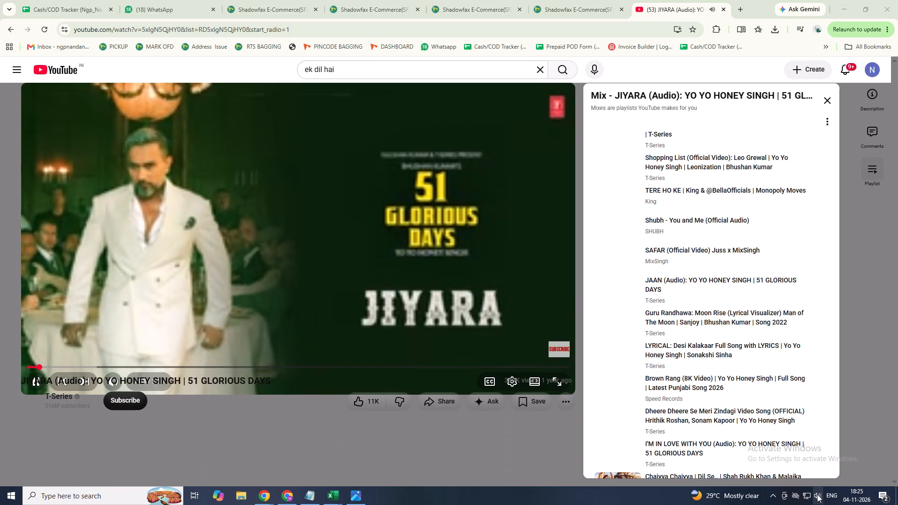
pyautogui.scroll(3, 816, 481)
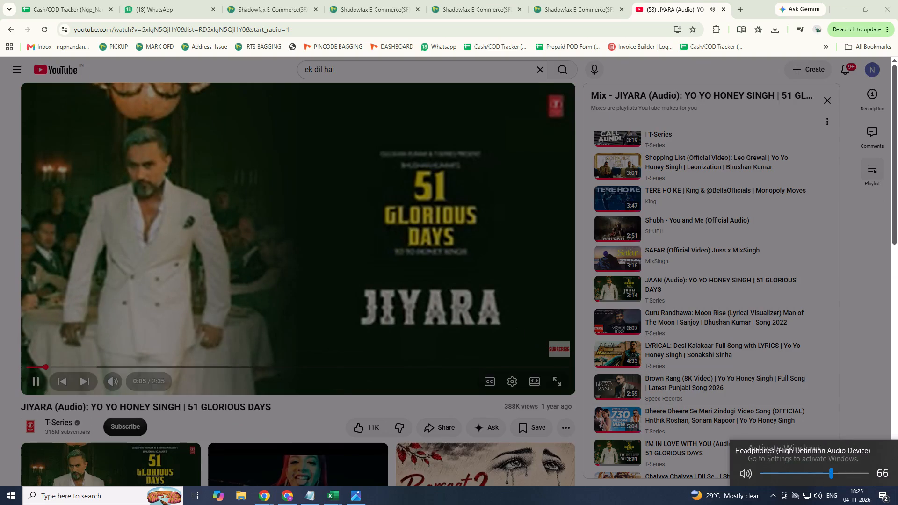
pyautogui.click(382, 408)
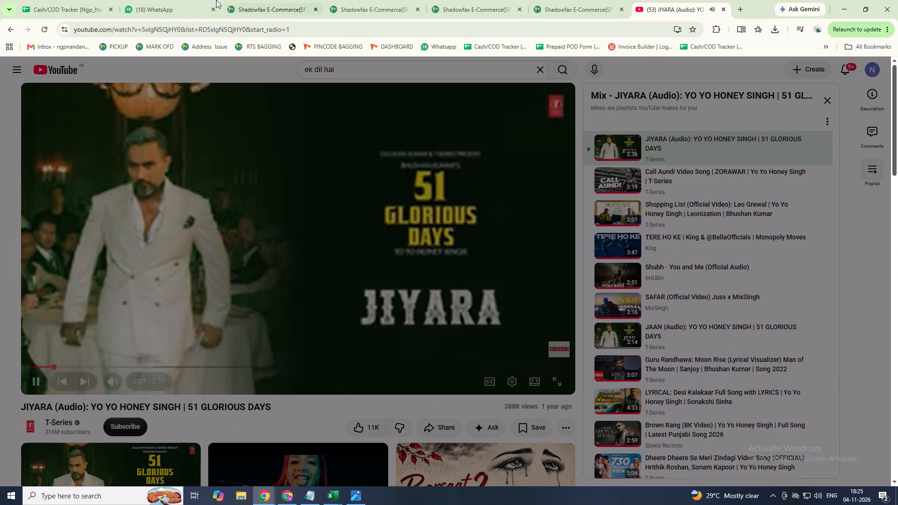
# Return to the Shadowfax manifest creation page to continue with the Nagpur DC bags.
pyautogui.click(562, 9)
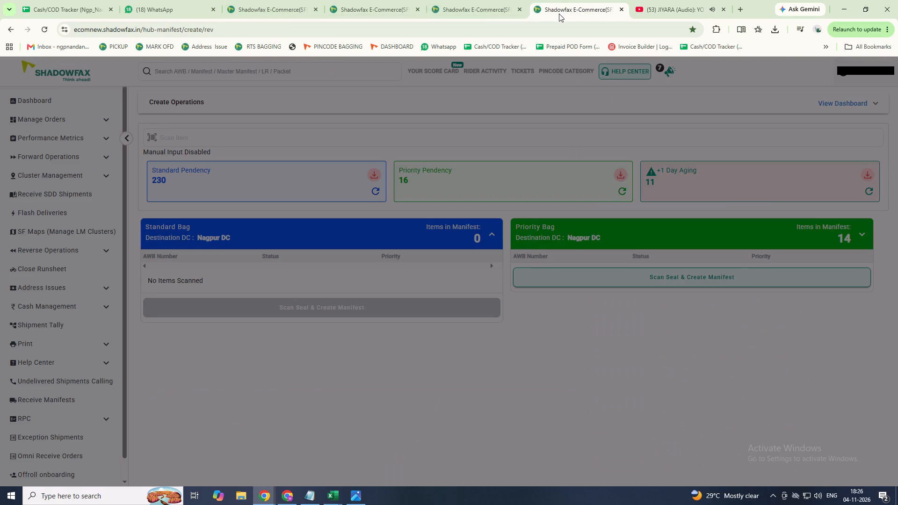
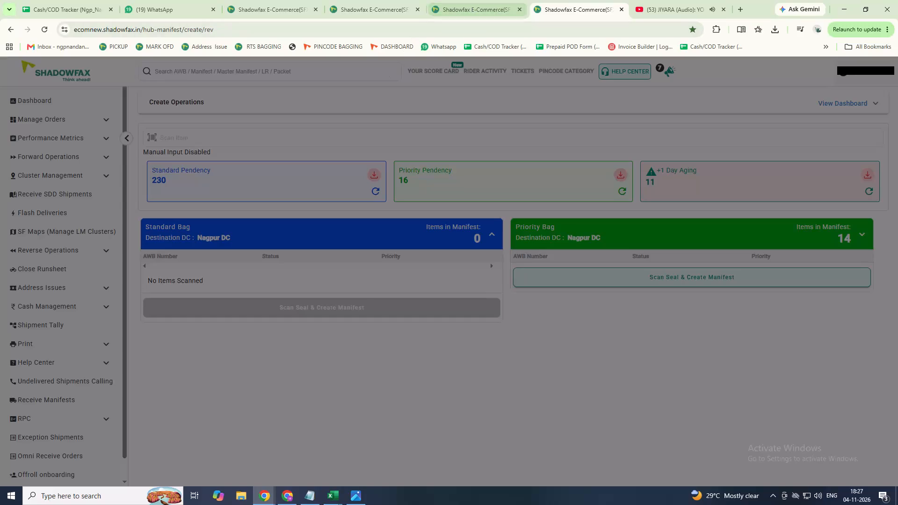
# Scan 14 return-to-seller shipments into the Nagpur DC standard bag and three more into the priority bag.
pyautogui.click(322, 137)
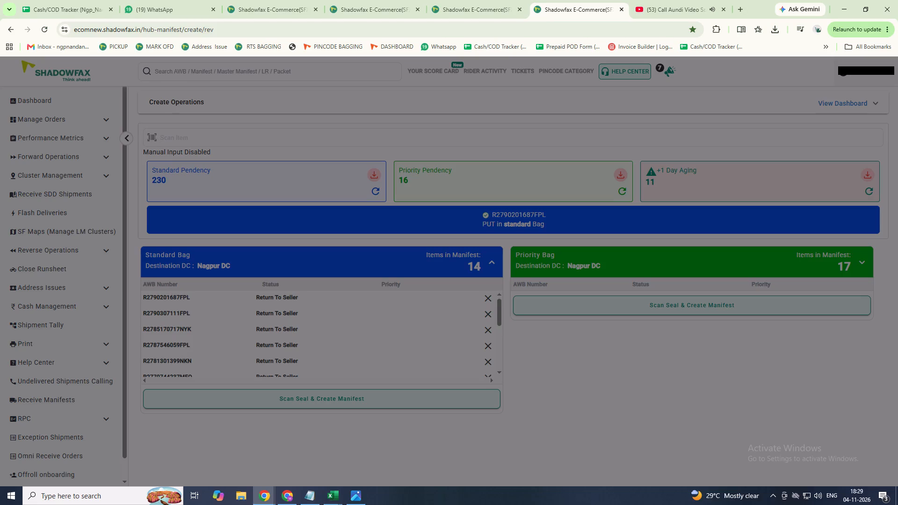
# Show the manifest creation page in full screen.
pyautogui.press('F11')
pyautogui.press('F10')
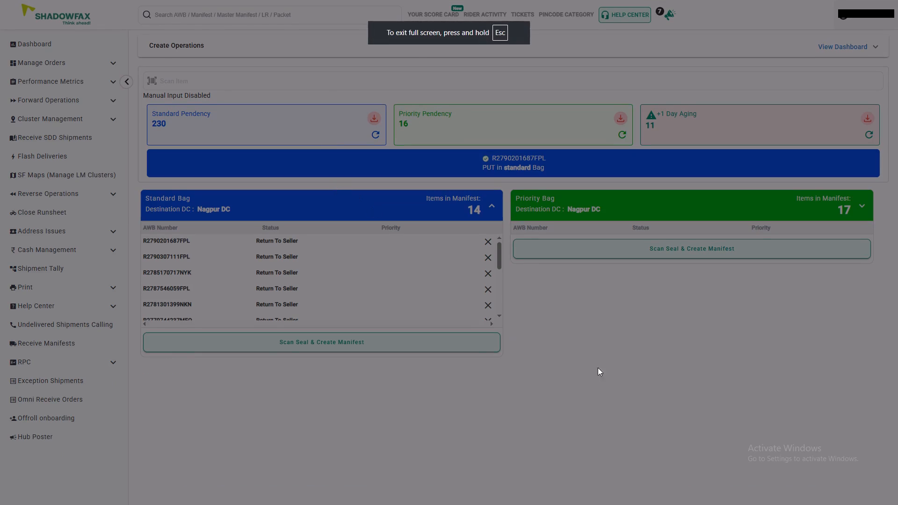
pyautogui.click(624, 377)
# Scan the blue HDR seal for the 14-item Nagpur DC standard bag and create its manifest.
pyautogui.click(472, 350)
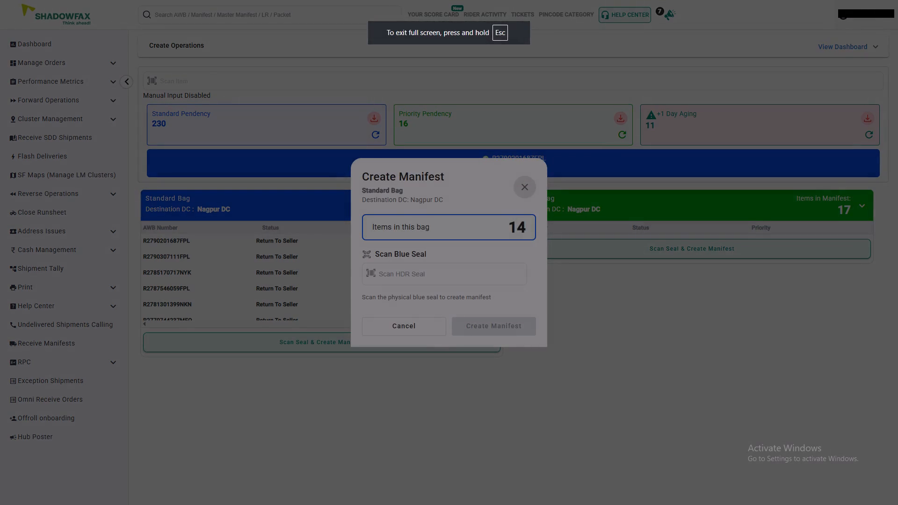
pyautogui.click(437, 276)
pyautogui.rightClick(437, 277)
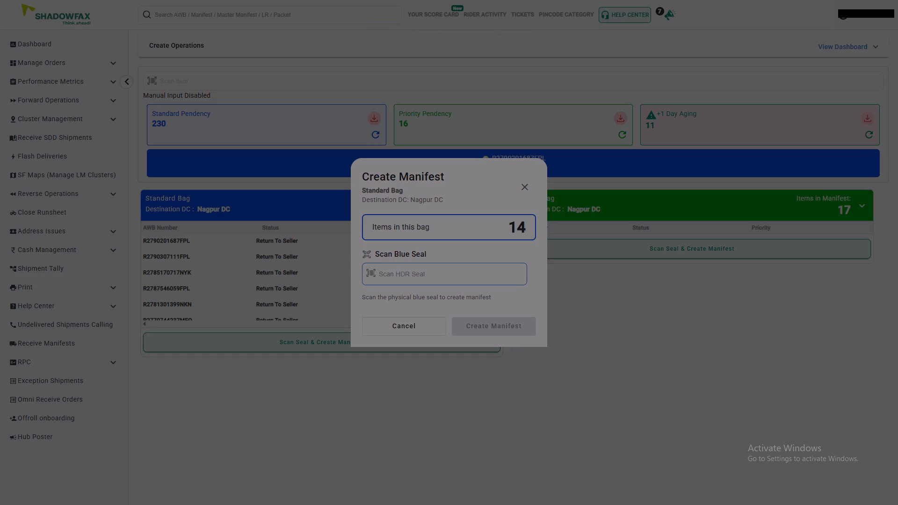
pyautogui.click(434, 279)
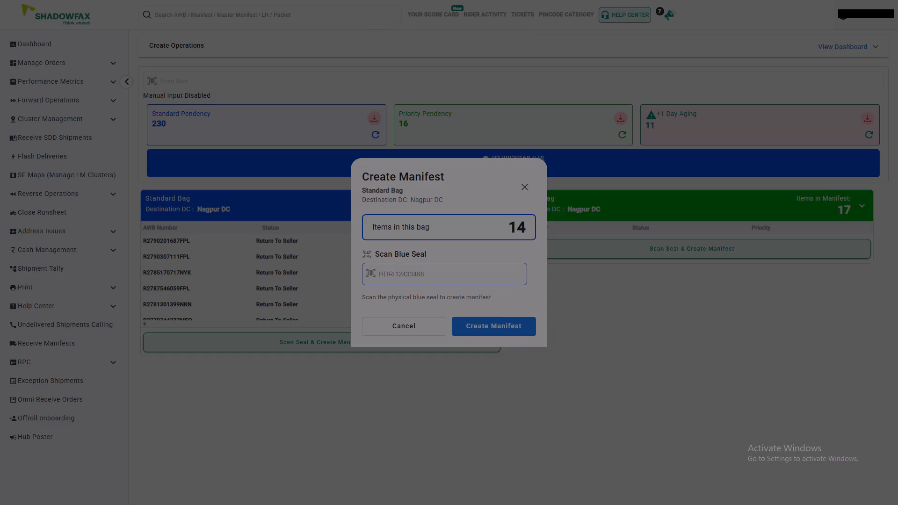
pyautogui.click(492, 328)
pyautogui.click(492, 330)
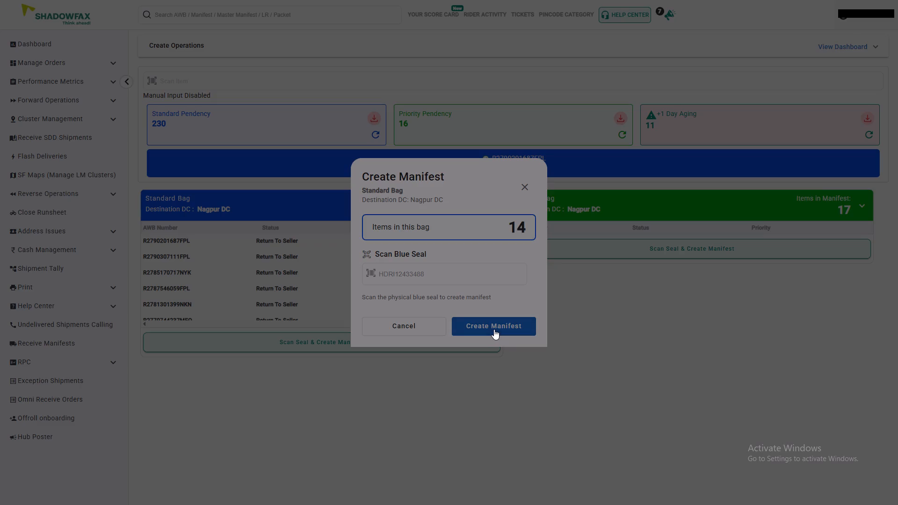
pyautogui.tripleClick(494, 329)
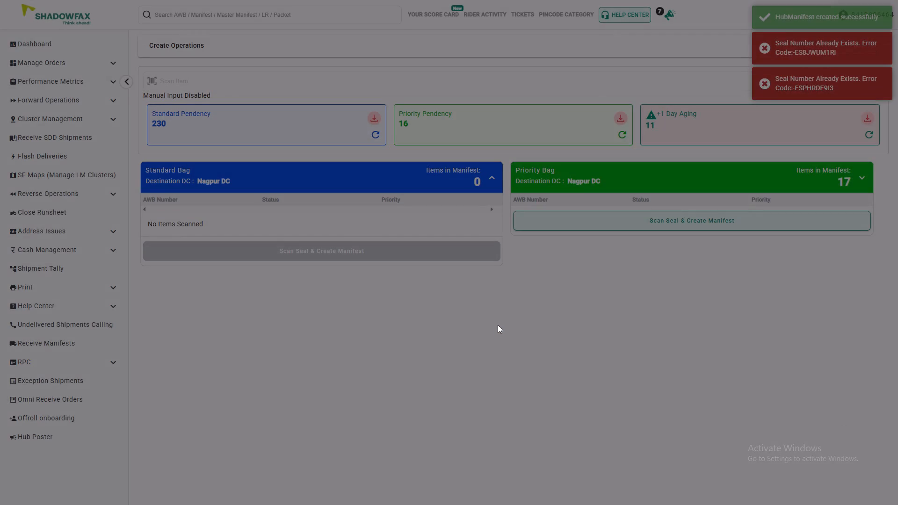
pyautogui.click(506, 329)
pyautogui.rightClick(502, 329)
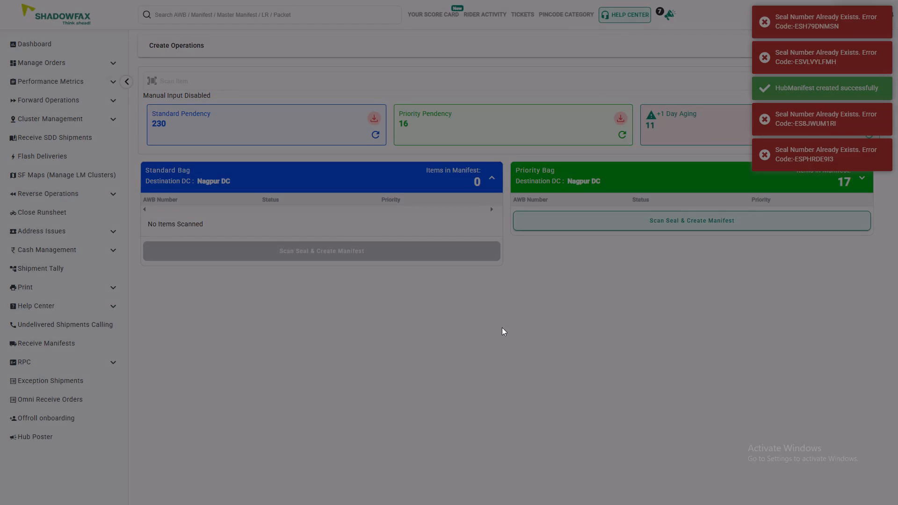
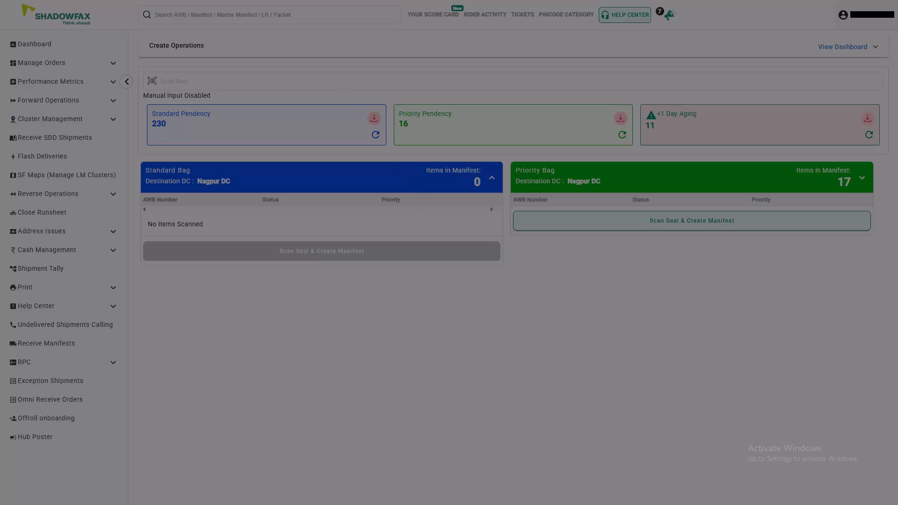
# Start creating the manifest for the 17-item Nagpur DC priority bag and ready its green HDC seal entry for scanning.
pyautogui.click(333, 81)
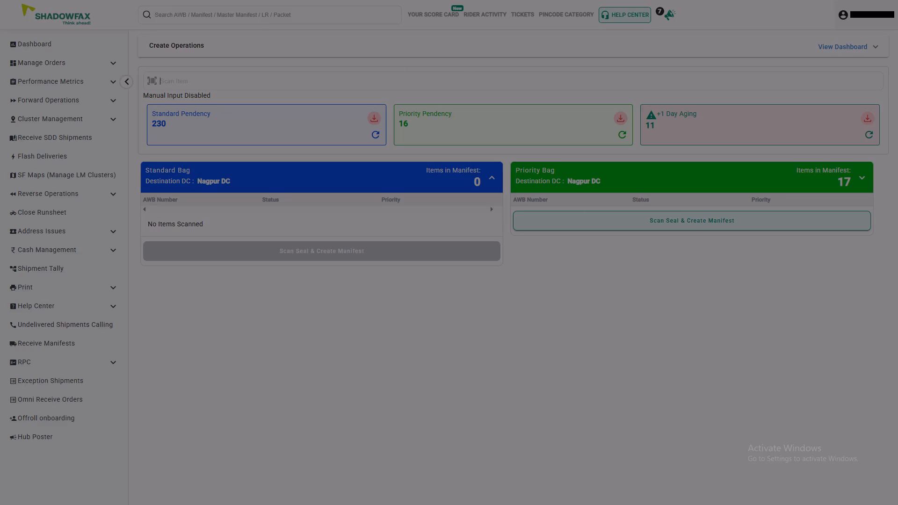
pyautogui.click(616, 228)
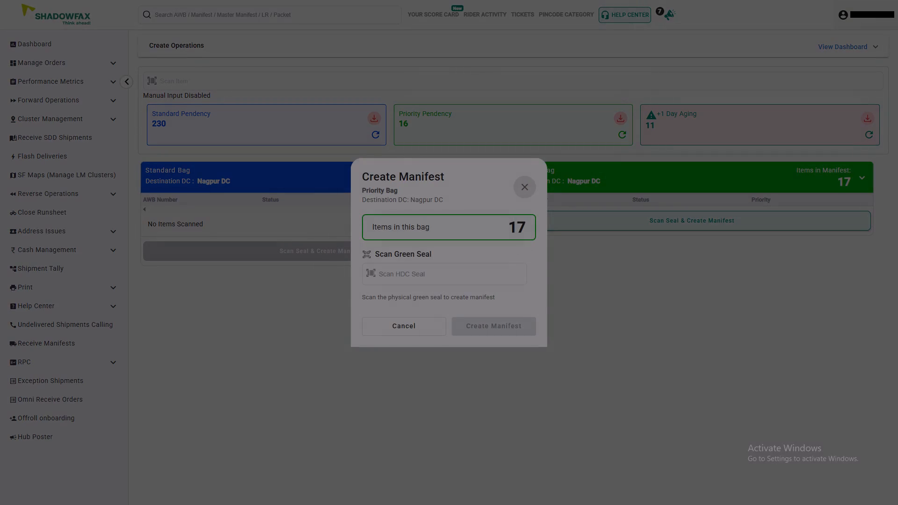
pyautogui.click(506, 275)
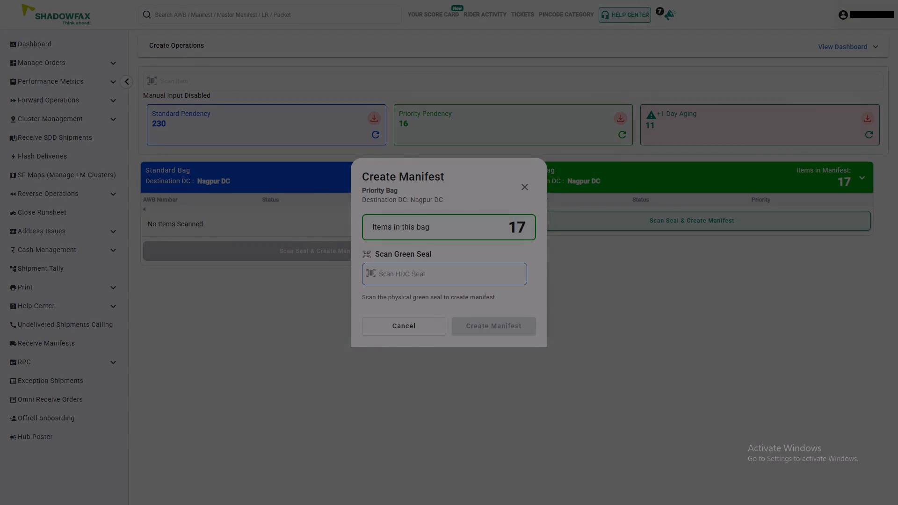
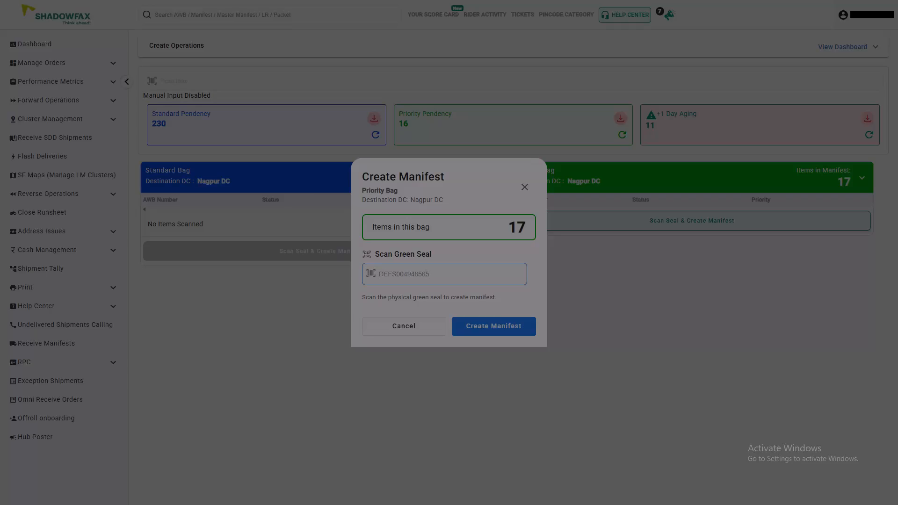
# Create the manifest for the 17-item Nagpur DC priority bag with green seal DEFS004948565.
pyautogui.doubleClick(480, 329)
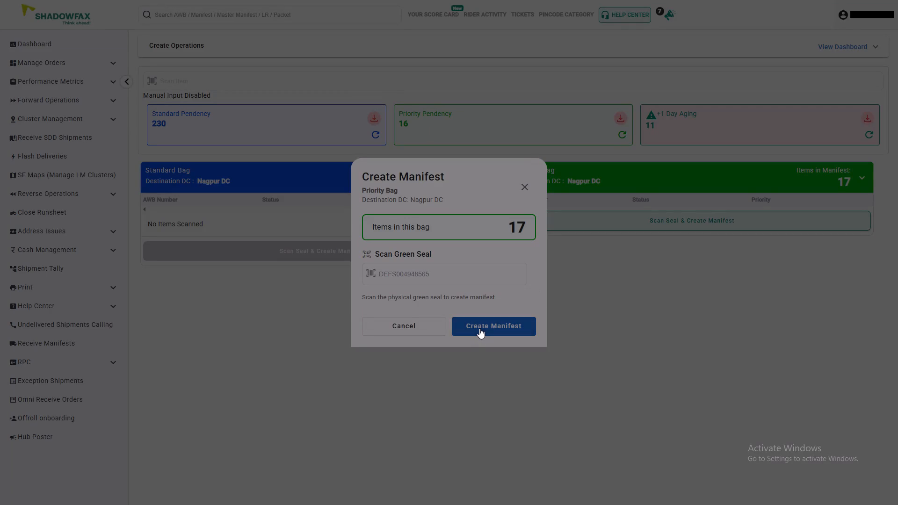
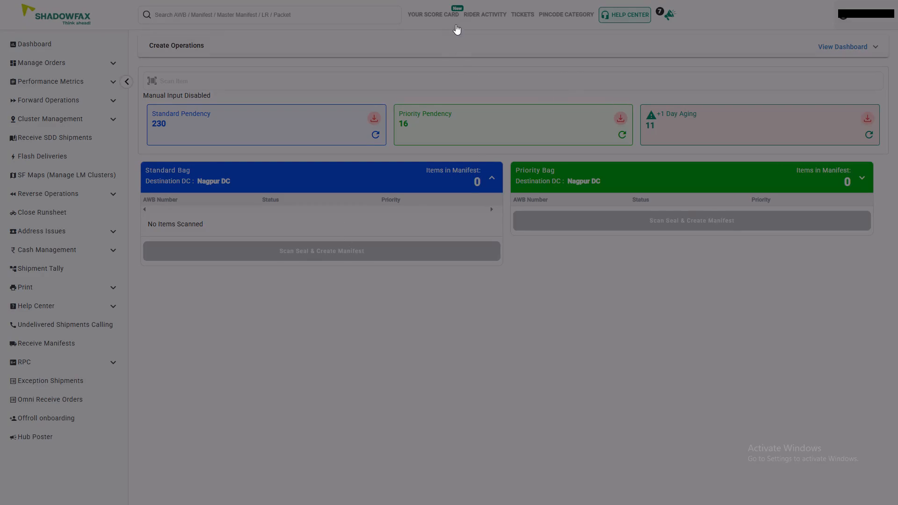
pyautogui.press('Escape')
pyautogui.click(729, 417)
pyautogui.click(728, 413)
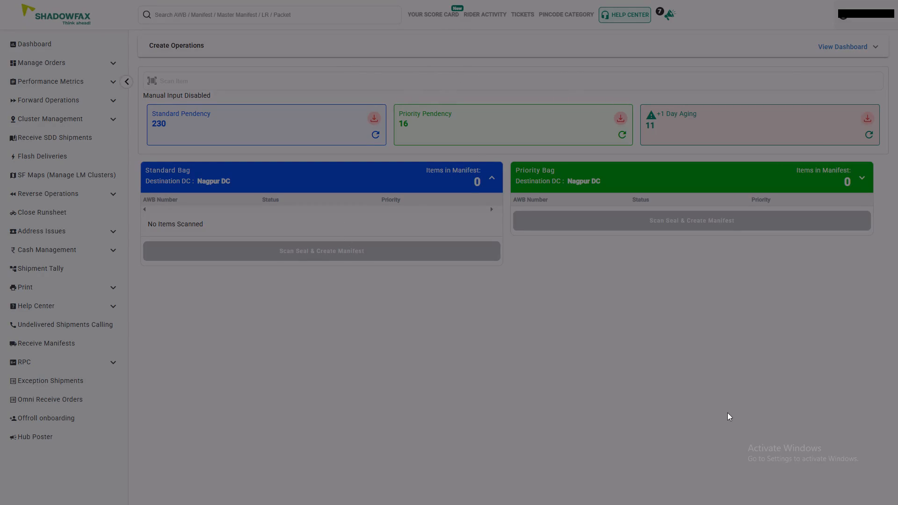
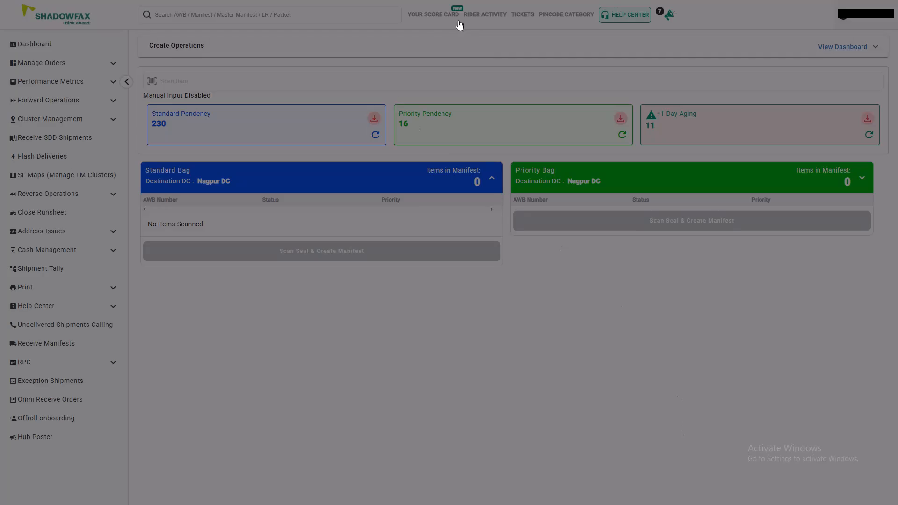
# Exit the full-screen view of the Create Operations bagging page.
pyautogui.press('Escape')
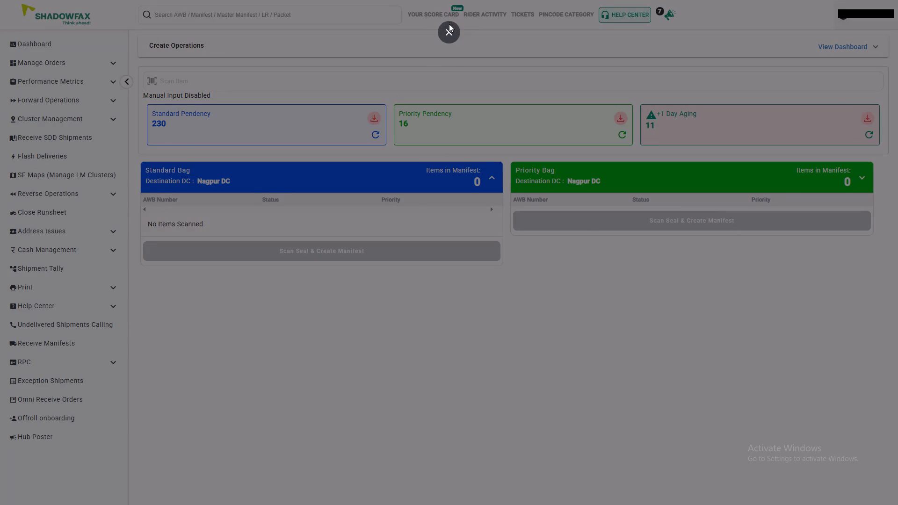
pyautogui.click(449, 24)
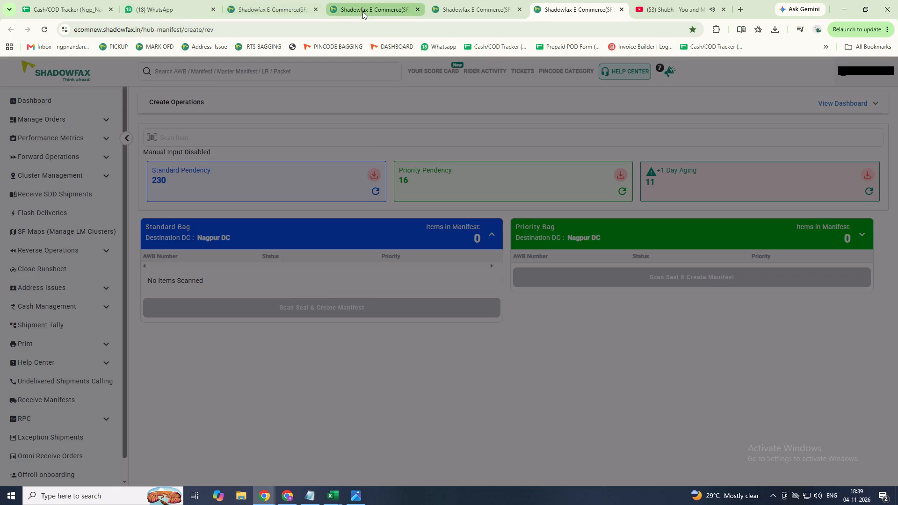
# Switch to the open Shadowfax hub dashboard and ready its AWB / manifest search for an entry.
pyautogui.click(474, 5)
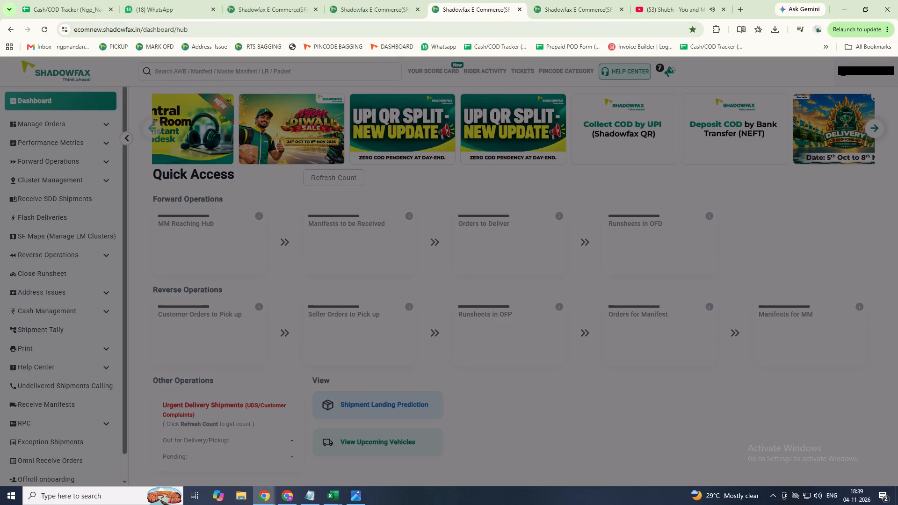
pyautogui.click(255, 68)
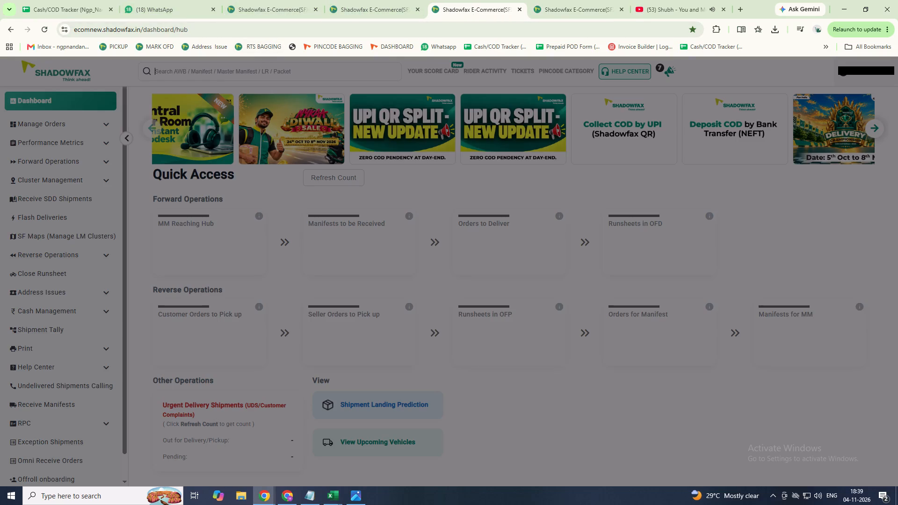
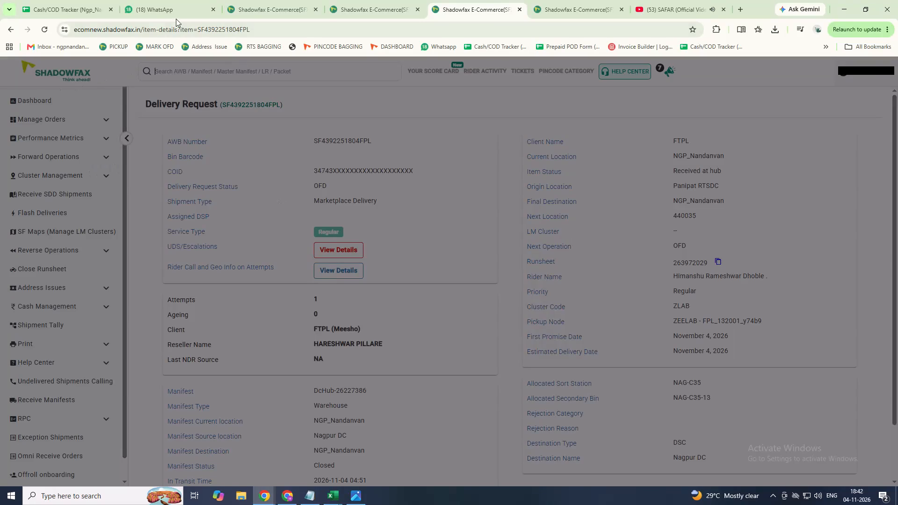
# Open the Create Pickup Runsheet page for customer orders to pick up, starting from the hub dashboard.
pyautogui.doubleClick(59, 100)
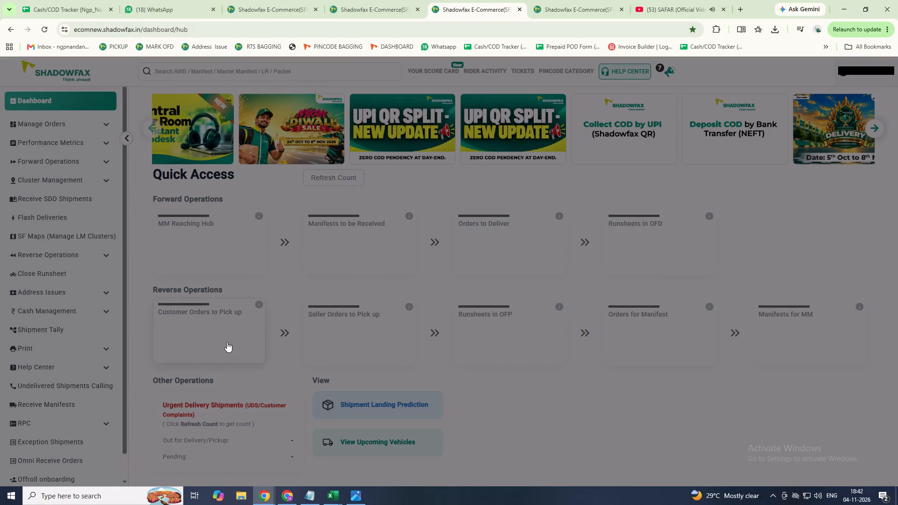
pyautogui.click(226, 341)
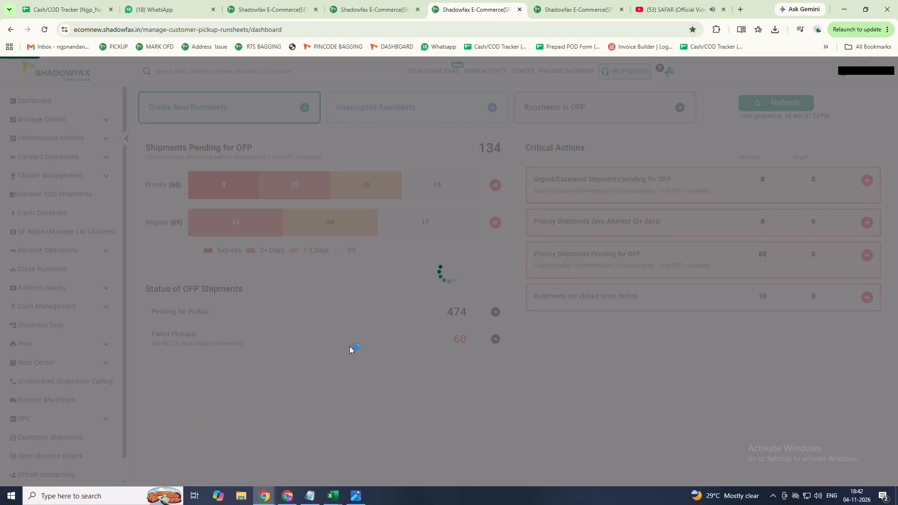
pyautogui.click(242, 118)
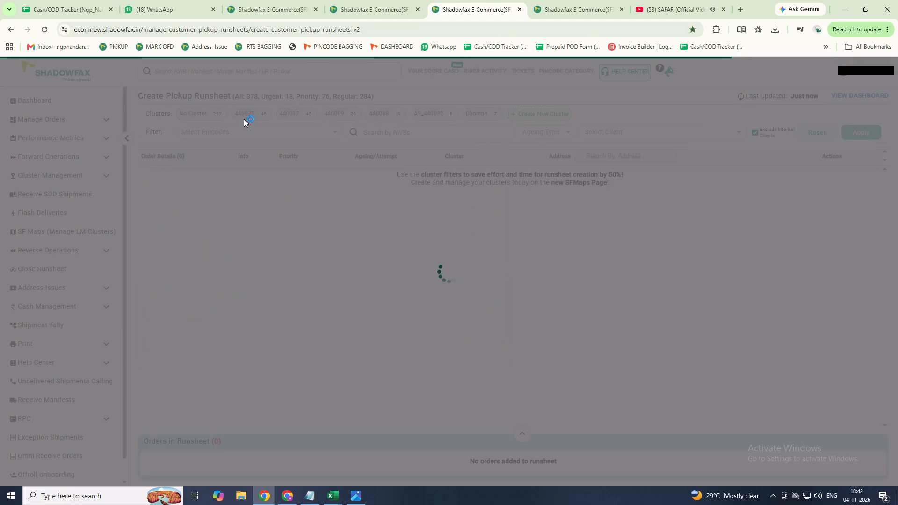
pyautogui.click(243, 119)
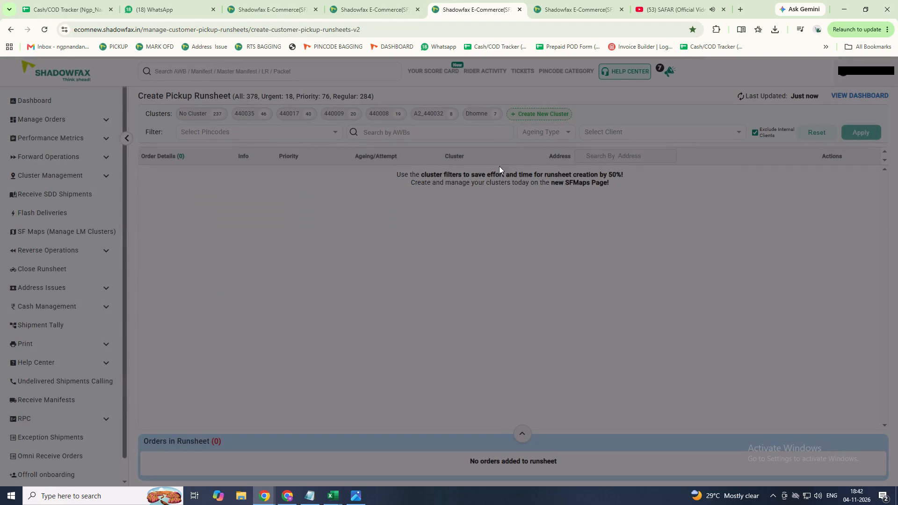
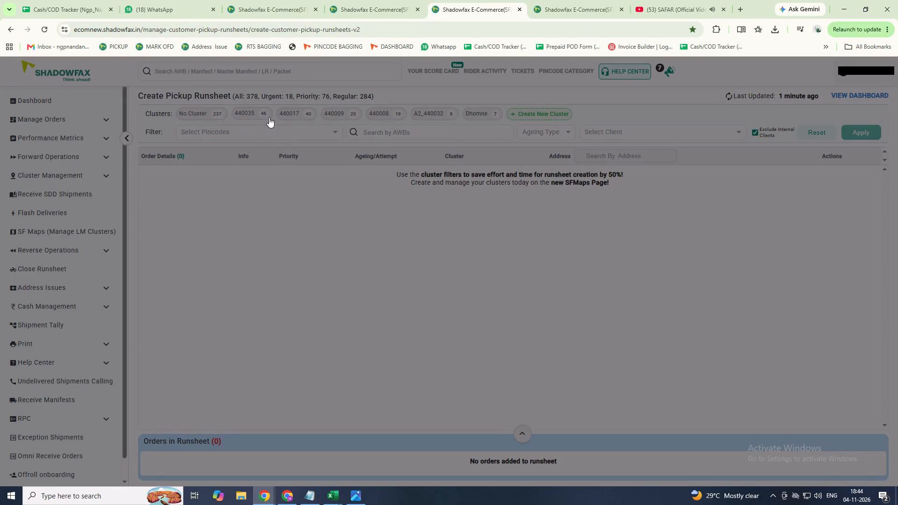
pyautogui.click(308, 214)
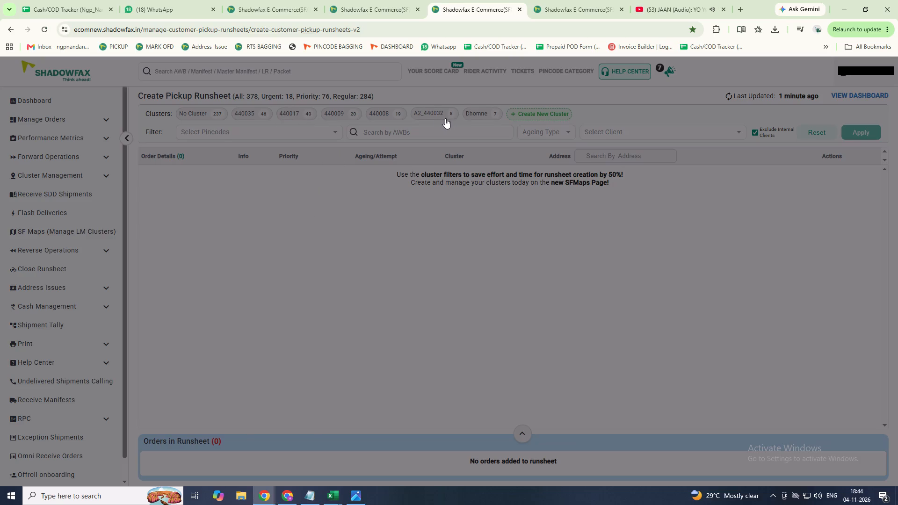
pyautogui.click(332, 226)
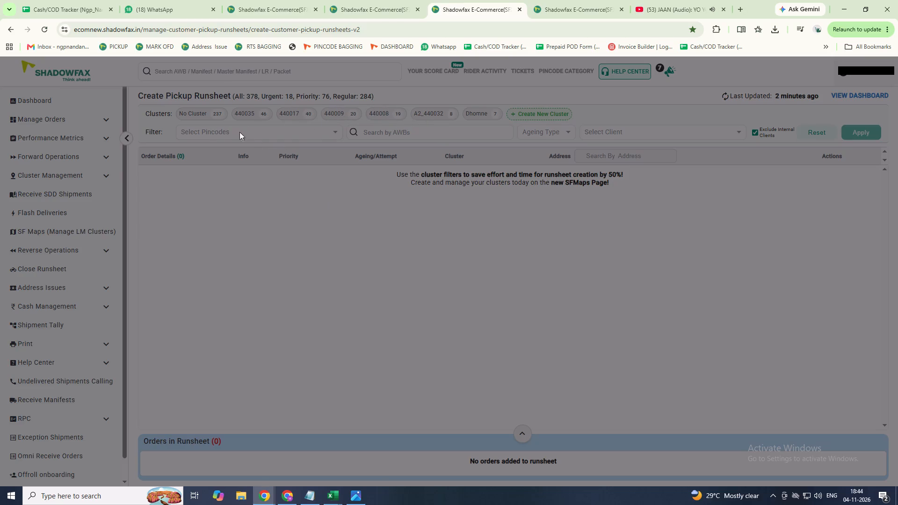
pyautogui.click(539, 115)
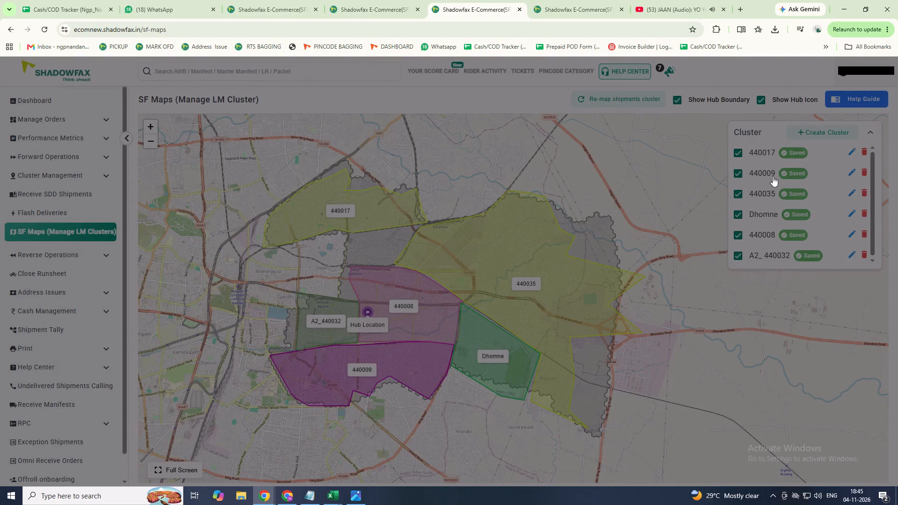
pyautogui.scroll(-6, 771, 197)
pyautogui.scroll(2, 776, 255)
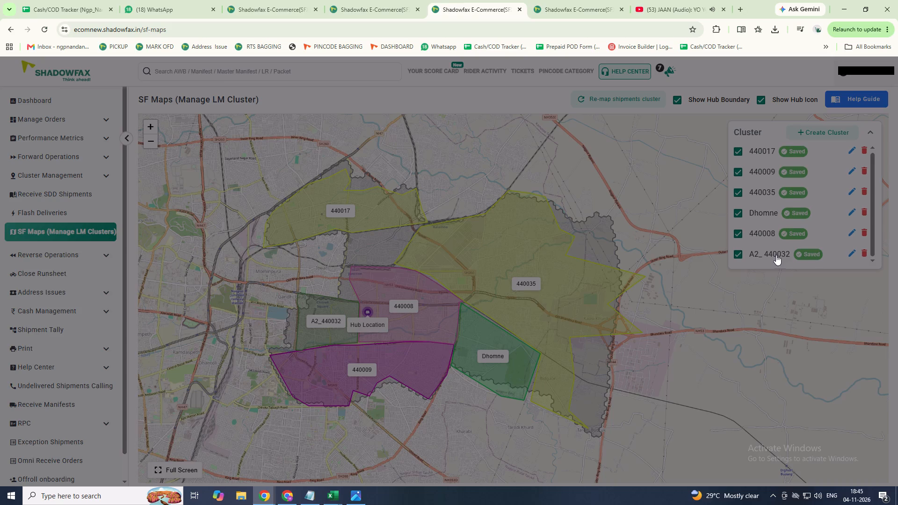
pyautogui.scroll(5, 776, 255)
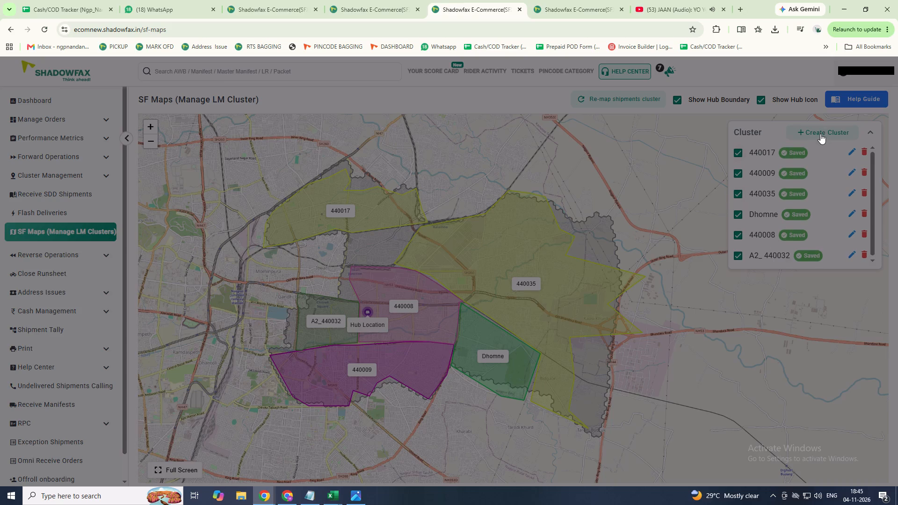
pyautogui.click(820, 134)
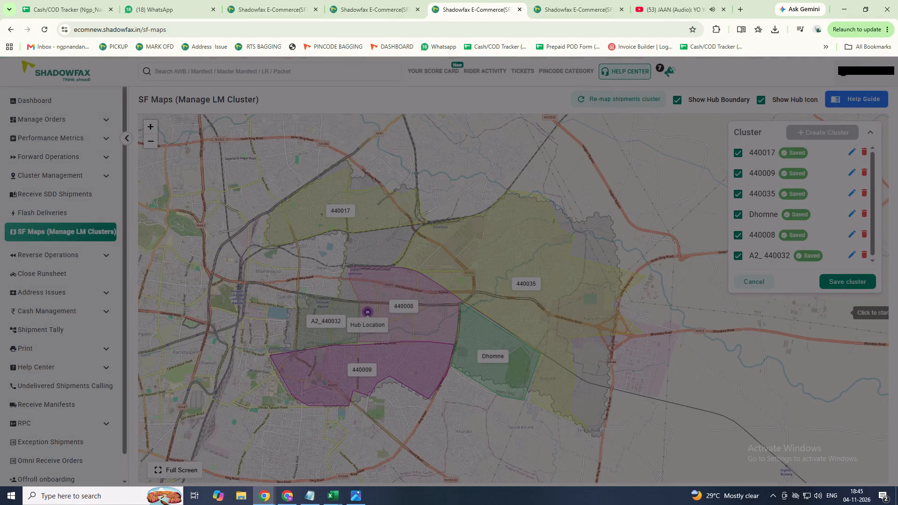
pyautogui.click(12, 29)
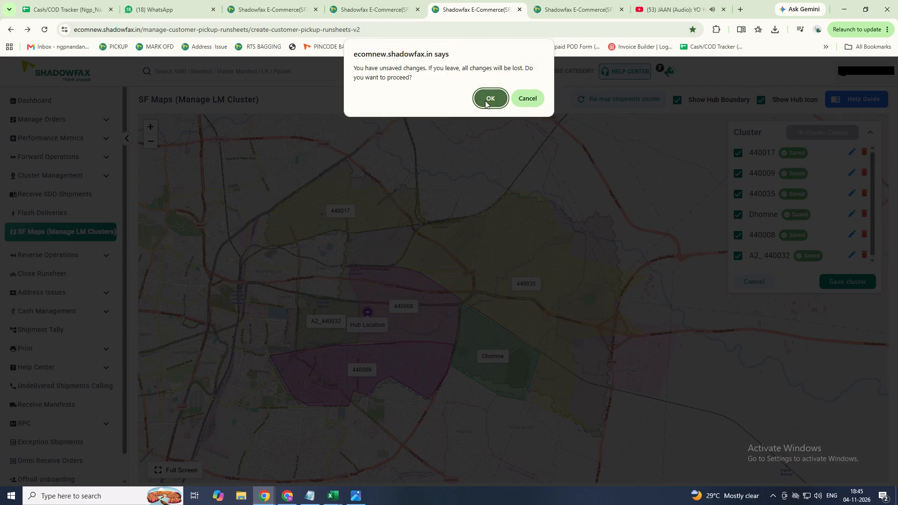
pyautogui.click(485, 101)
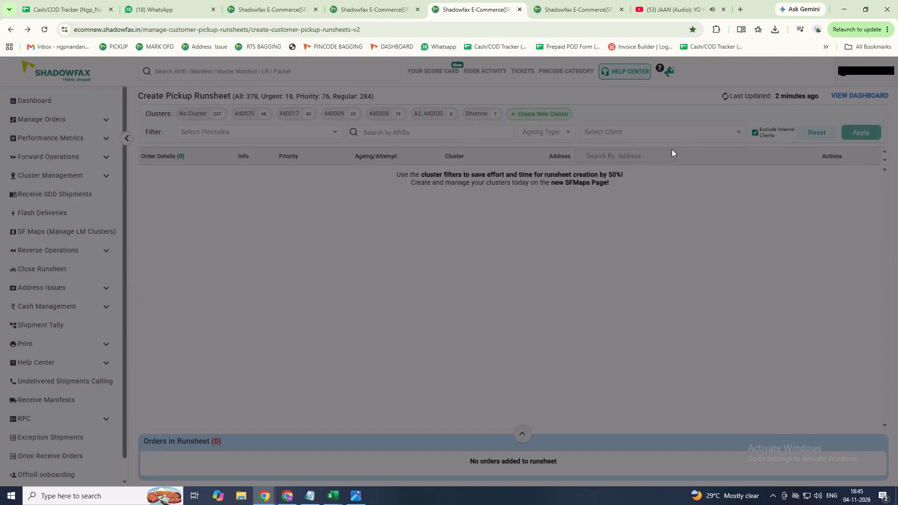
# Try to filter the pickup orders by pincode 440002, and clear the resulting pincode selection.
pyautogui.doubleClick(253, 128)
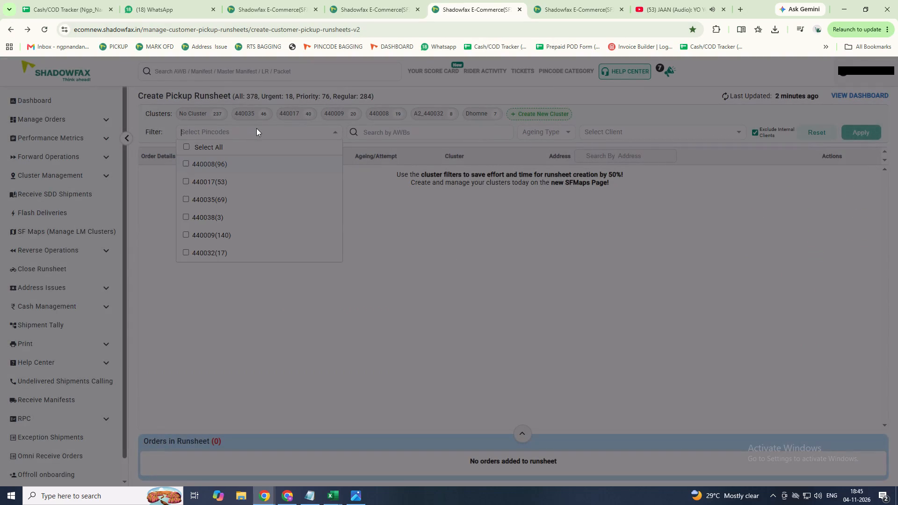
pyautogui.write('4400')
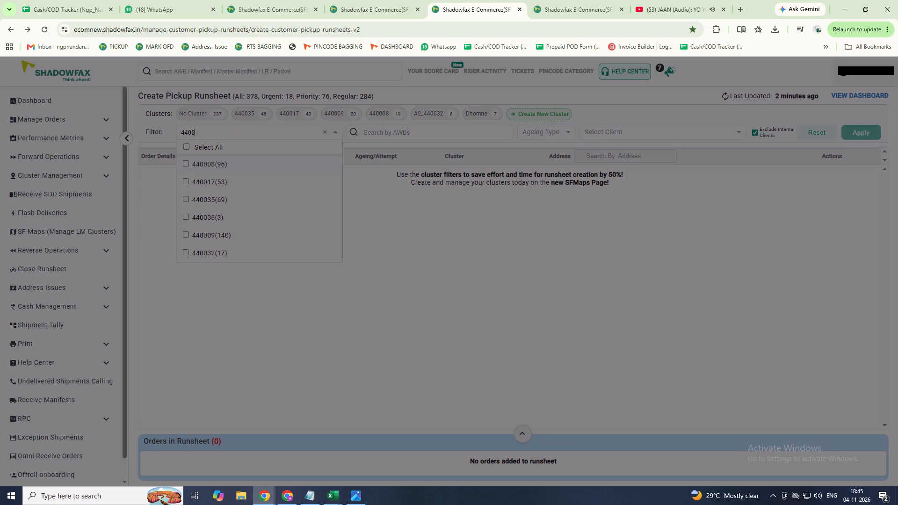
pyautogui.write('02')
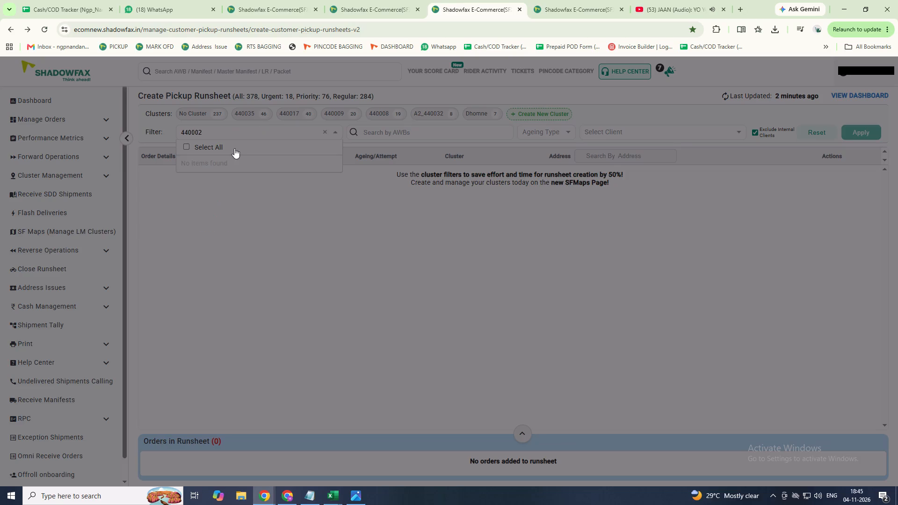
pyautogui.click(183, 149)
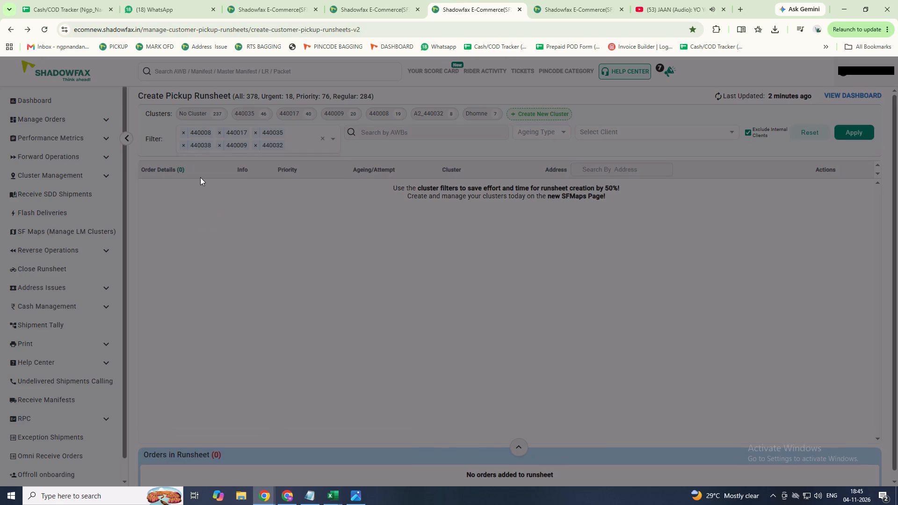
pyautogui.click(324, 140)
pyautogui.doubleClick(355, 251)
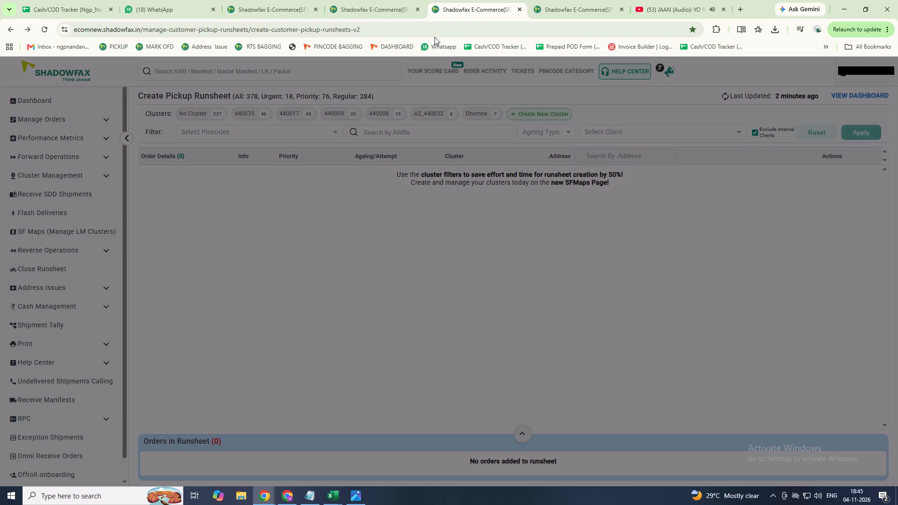
# Select all pincodes in the pickup runsheet filter and apply it to list the orders.
pyautogui.moveTo(247, 128); pyautogui.dragTo(255, 132)
pyautogui.click(257, 132)
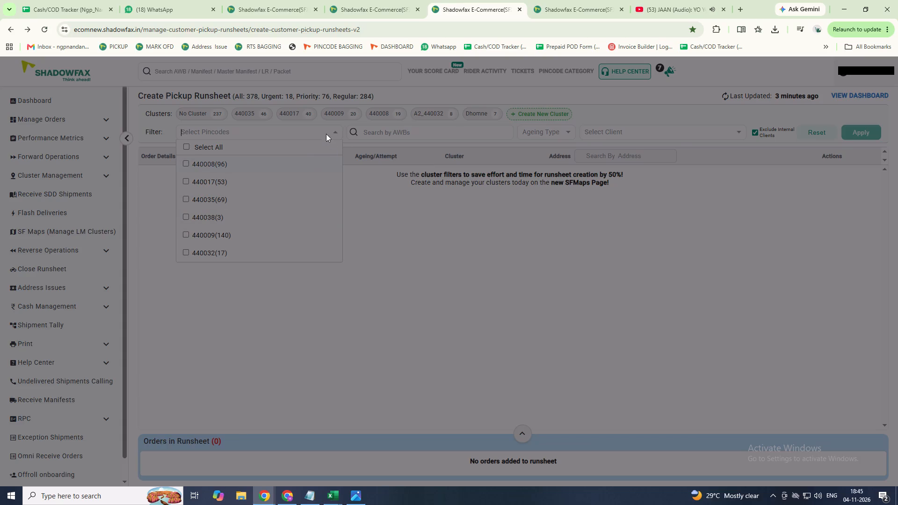
pyautogui.scroll(-6, 323, 142)
pyautogui.scroll(-1, 319, 219)
pyautogui.click(210, 144)
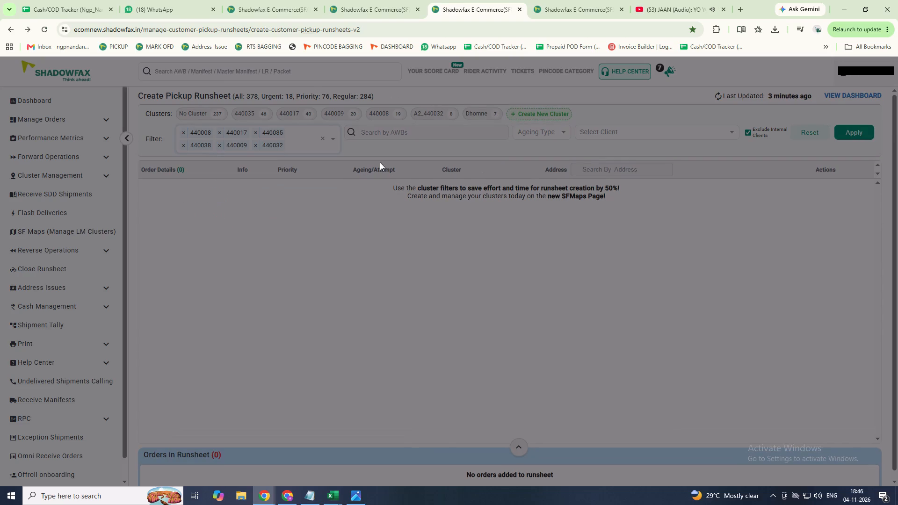
pyautogui.click(595, 165)
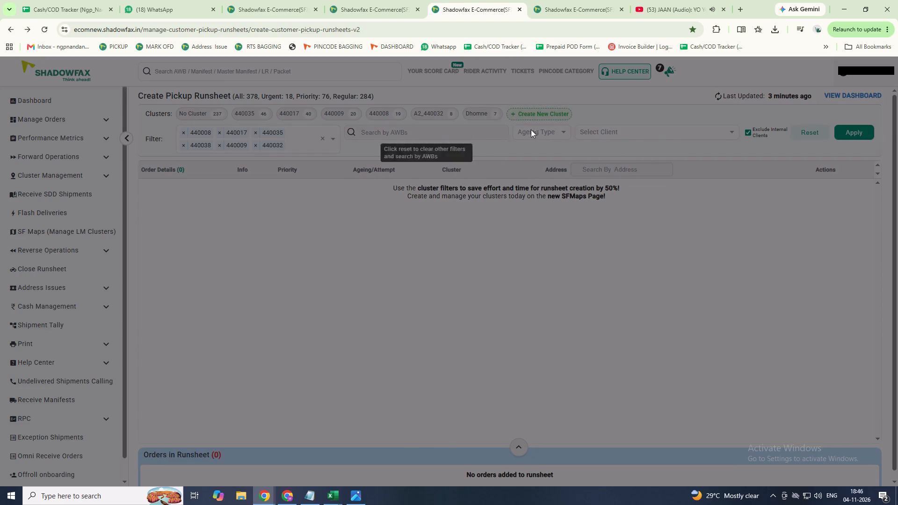
pyautogui.click(861, 128)
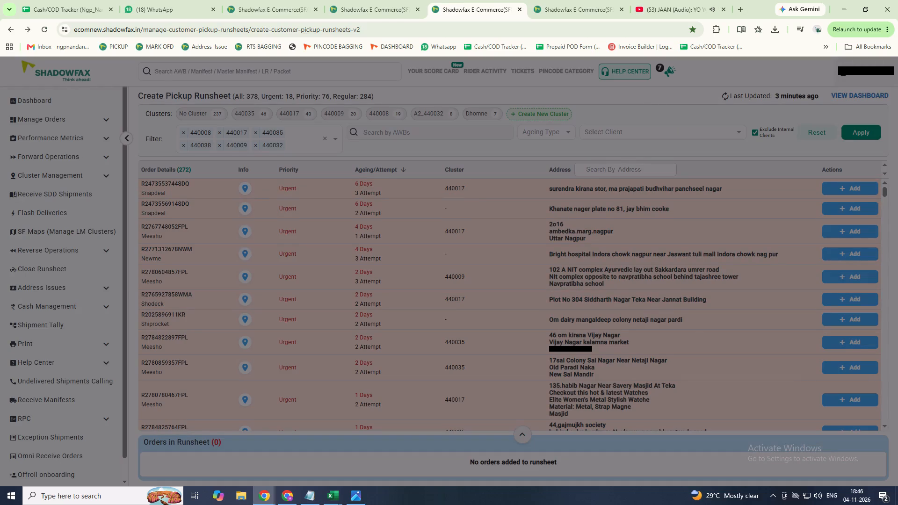
pyautogui.click(627, 168)
pyautogui.write('SHANTI')
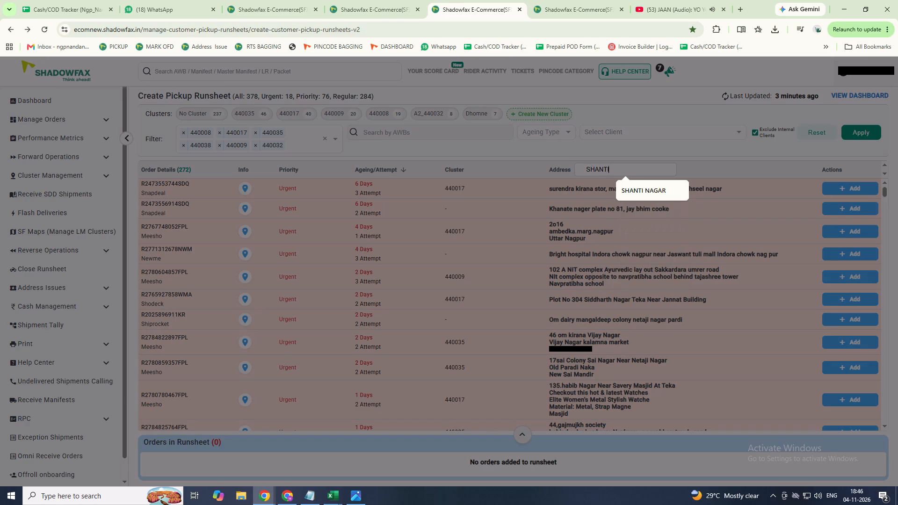
pyautogui.press('Return')
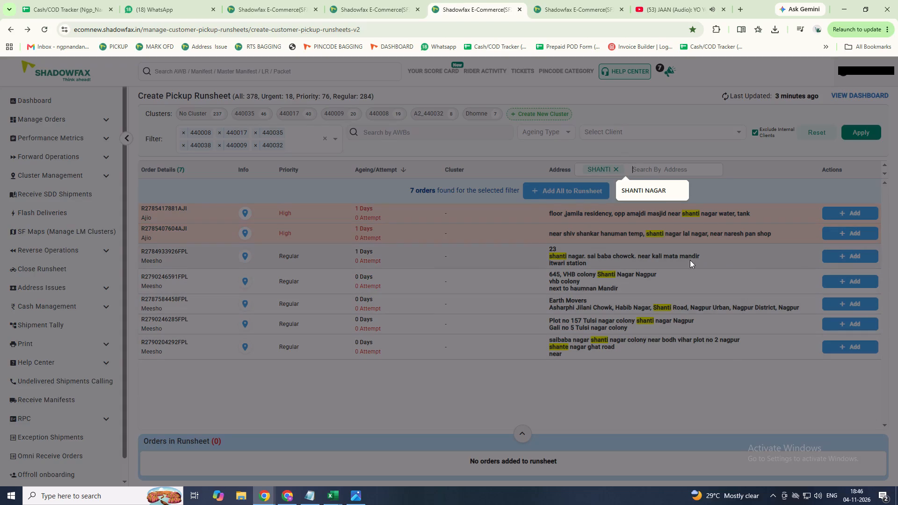
pyautogui.click(860, 284)
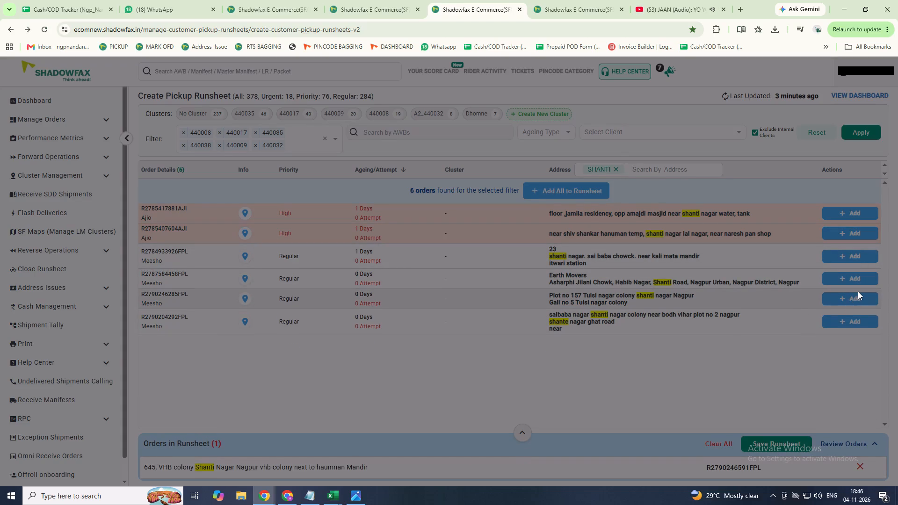
pyautogui.click(859, 296)
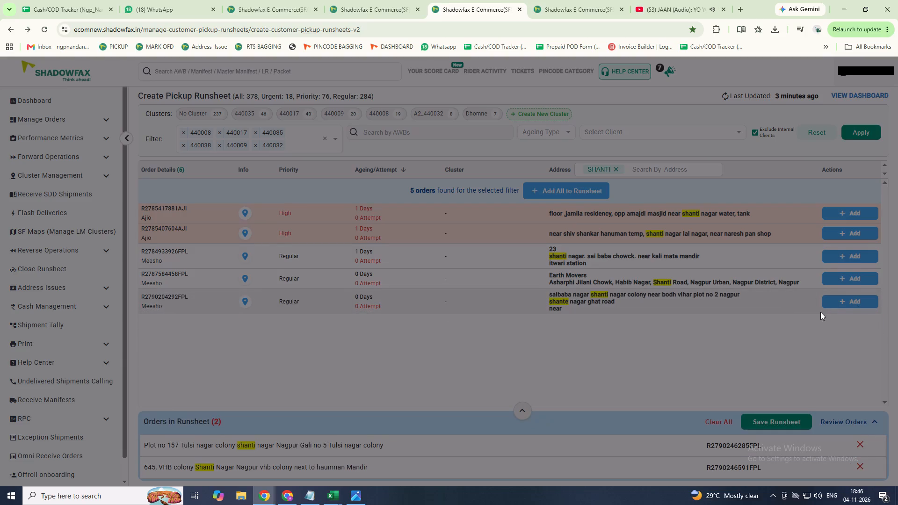
pyautogui.click(859, 301)
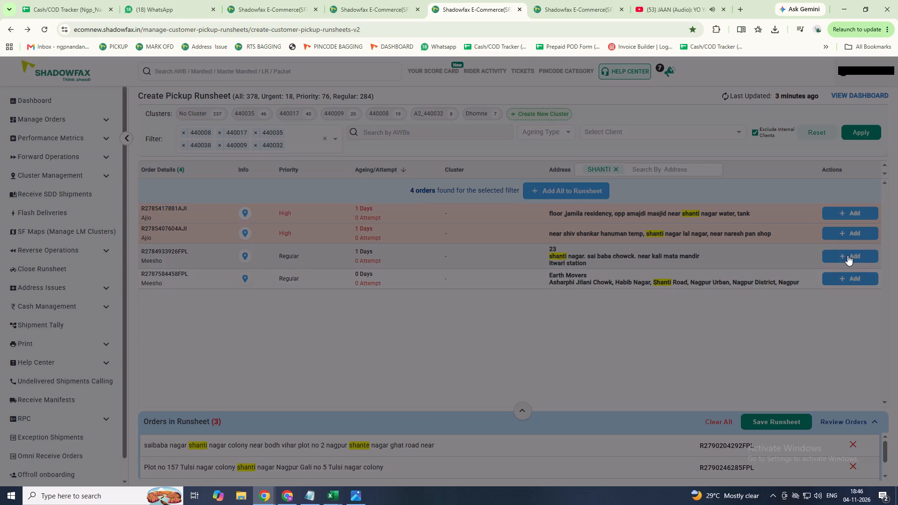
pyautogui.click(847, 255)
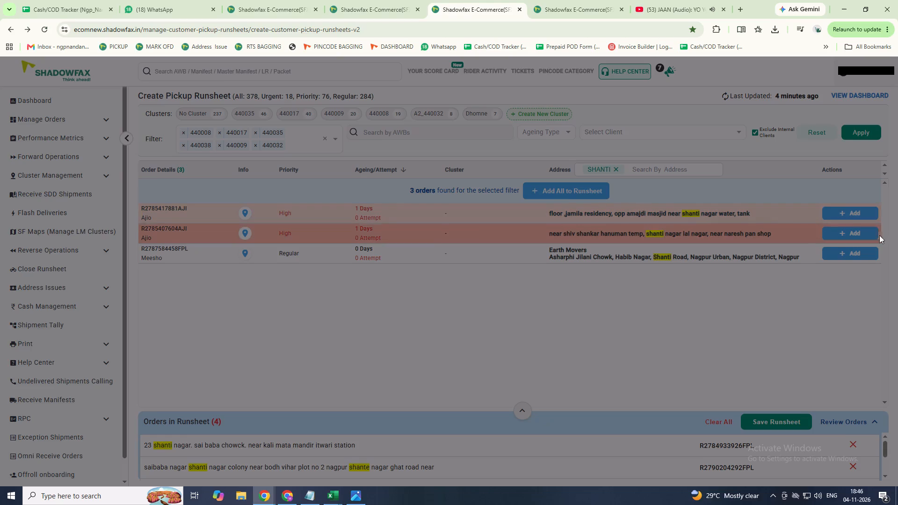
pyautogui.click(616, 169)
pyautogui.click(611, 169)
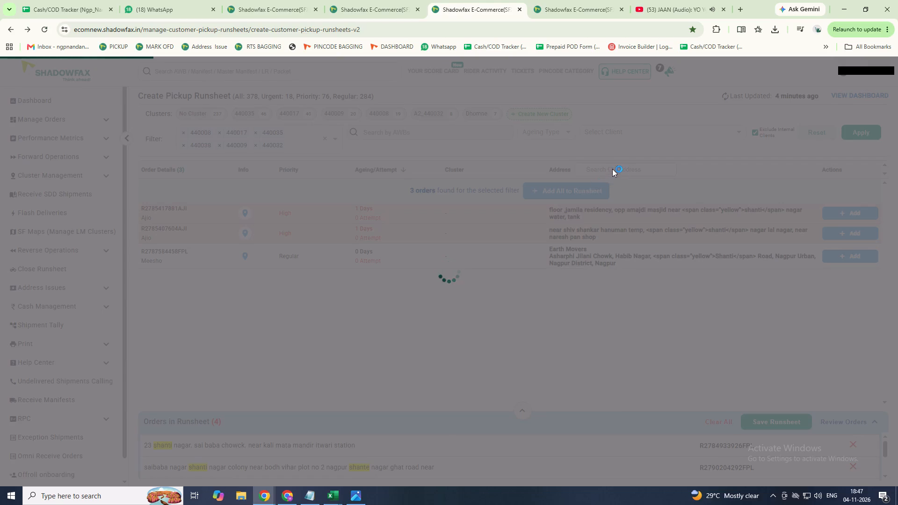
pyautogui.click(617, 166)
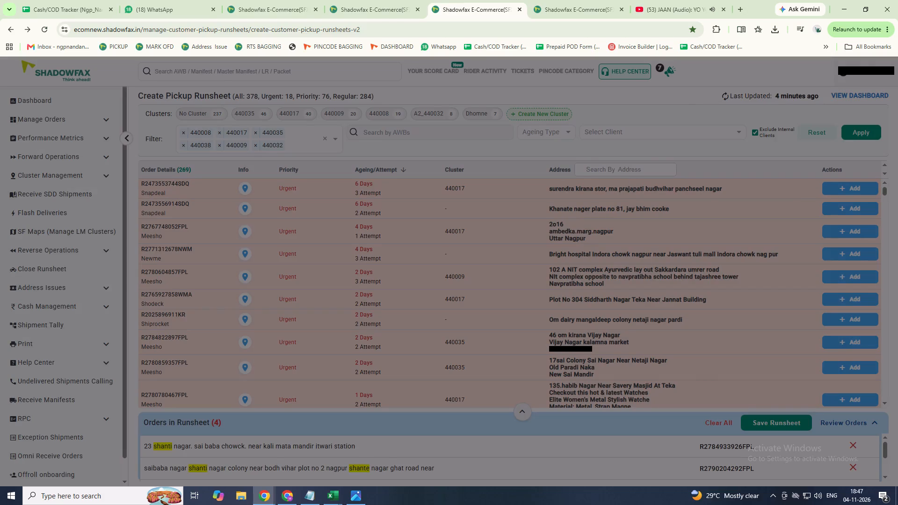
# Filter order addresses by PREM, add every matching order to the runsheet, and clear the address filter.
pyautogui.click(628, 171)
pyautogui.write('PREM')
pyautogui.press('Return')
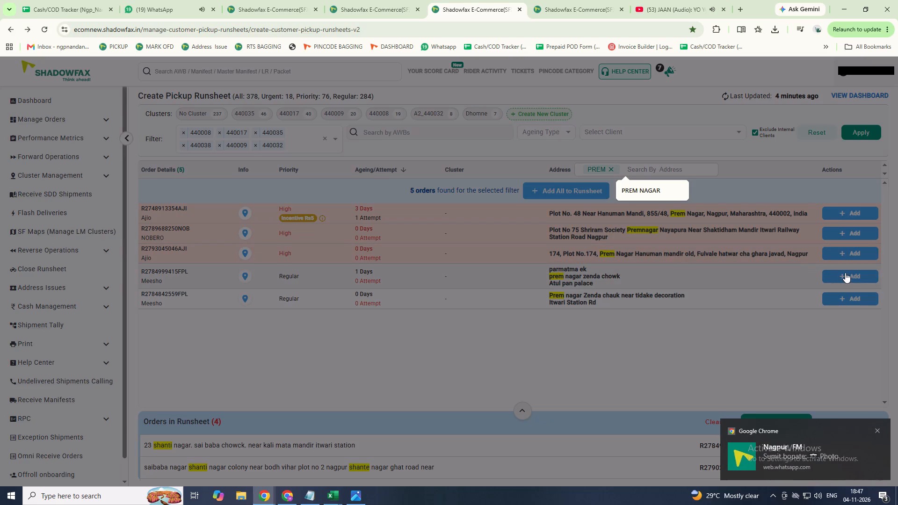
pyautogui.click(847, 271)
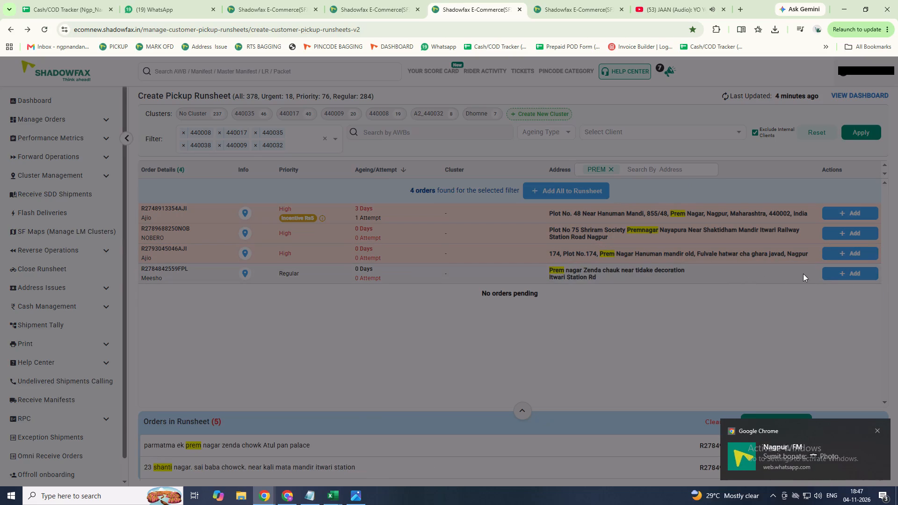
pyautogui.doubleClick(831, 273)
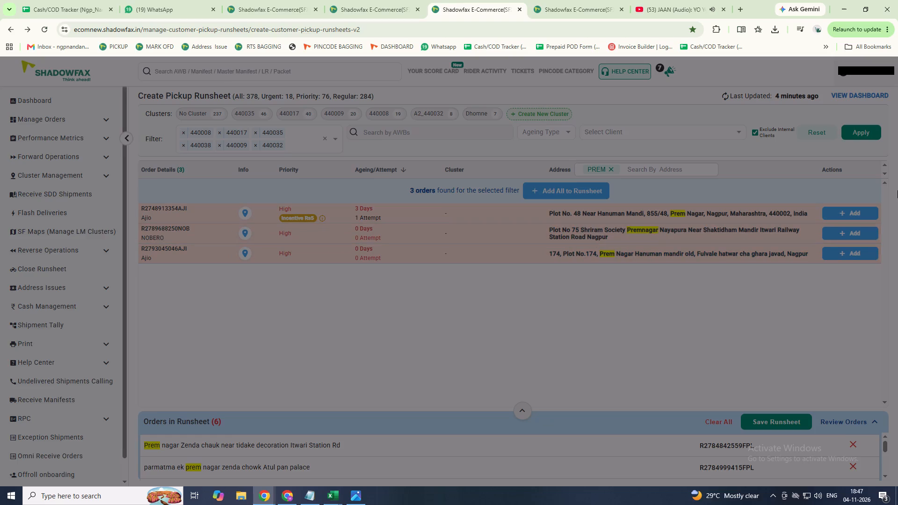
pyautogui.click(855, 232)
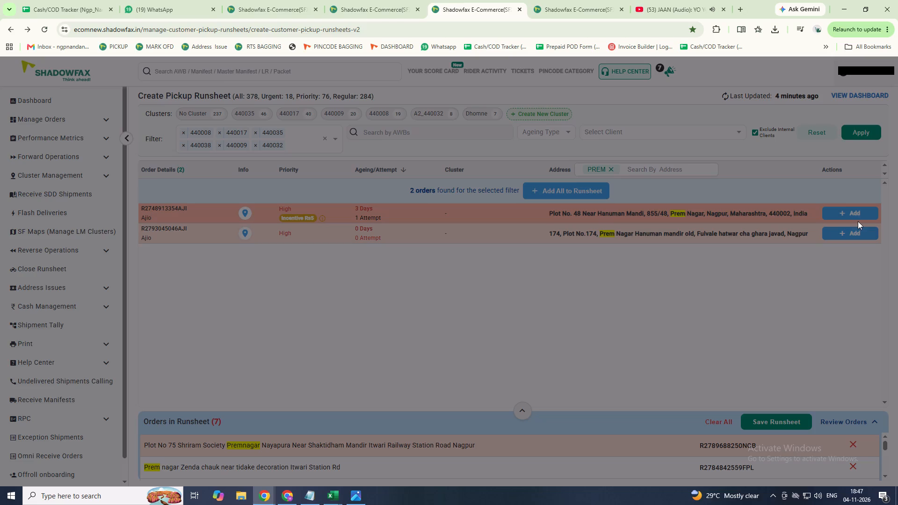
pyautogui.click(853, 217)
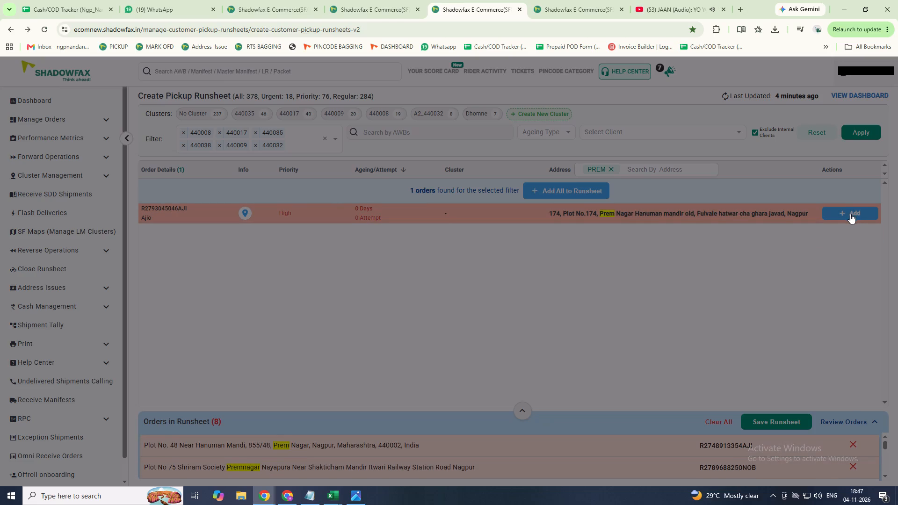
pyautogui.click(850, 212)
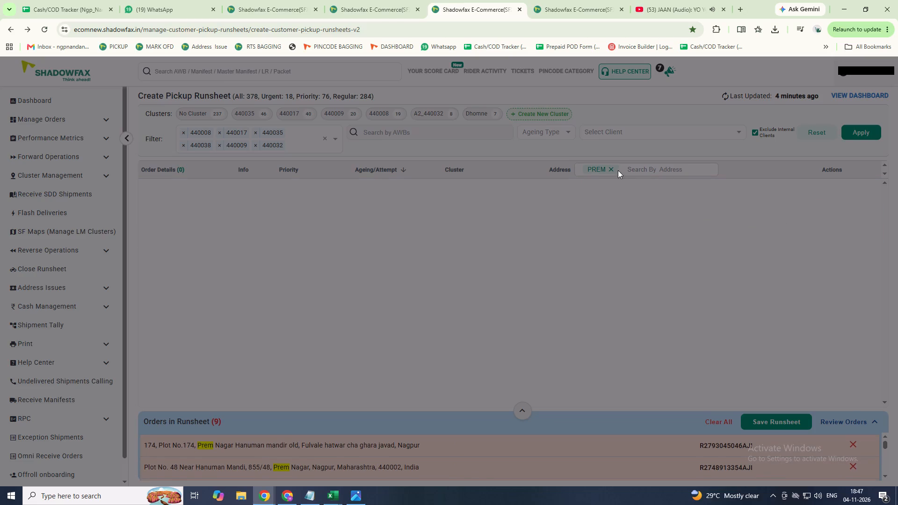
pyautogui.click(612, 170)
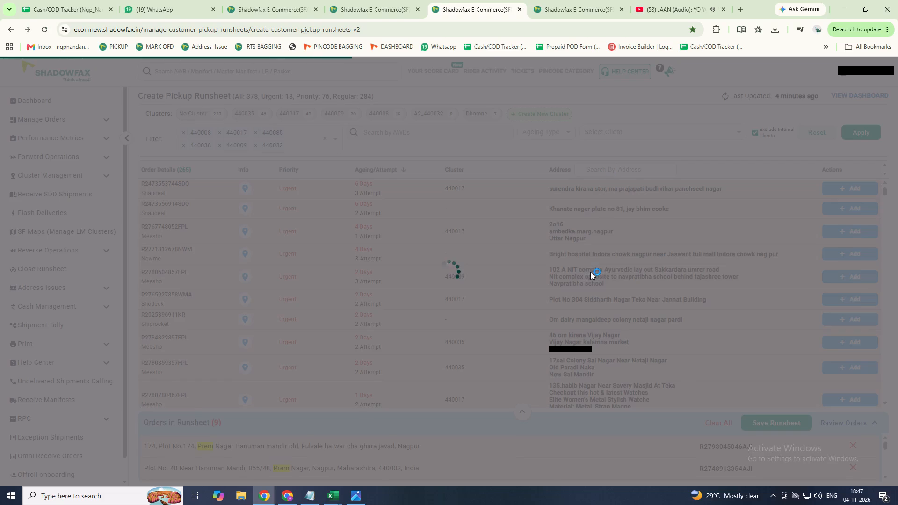
# Filter order addresses by SAI NAGAR to check the matching pickups, and clear the address filter.
pyautogui.click(606, 167)
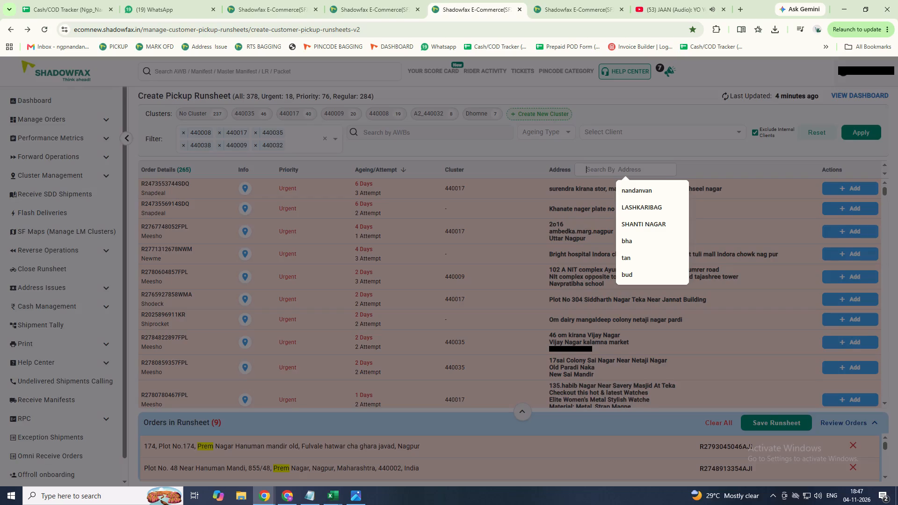
pyautogui.write('SAI NAGAR')
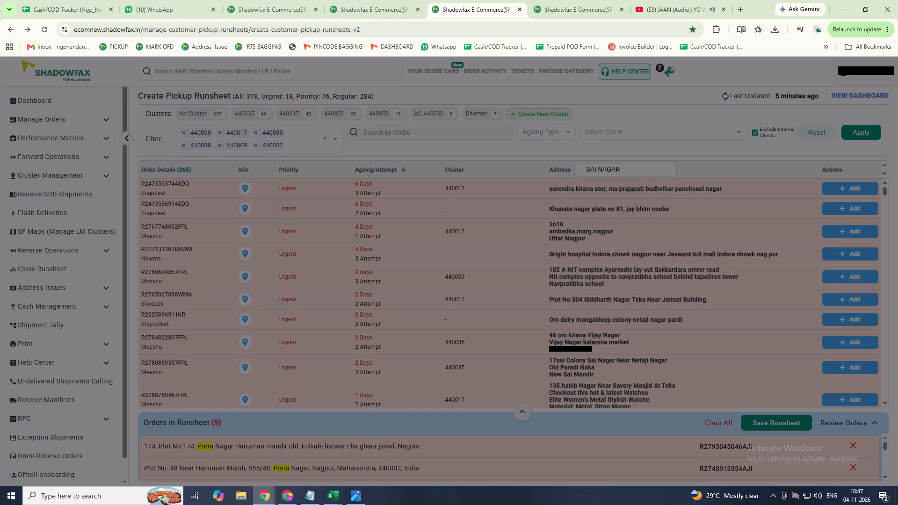
pyautogui.press('Return')
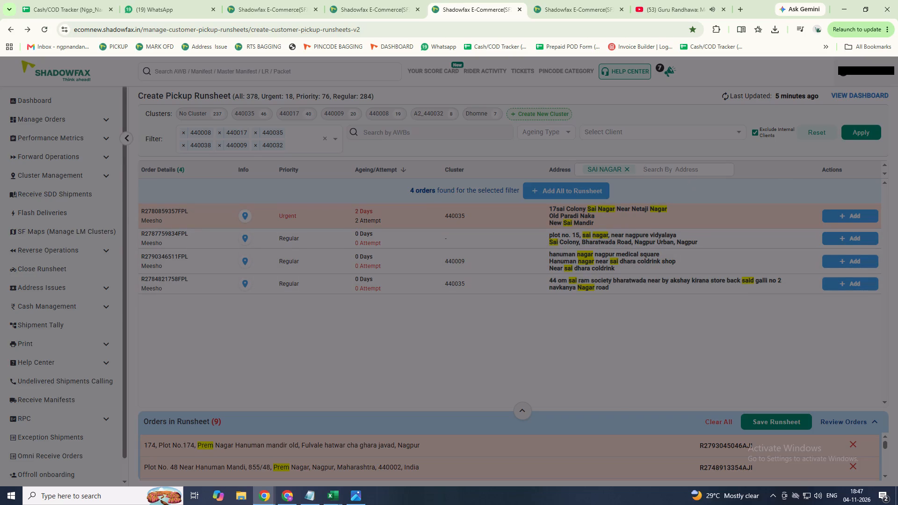
pyautogui.click(627, 169)
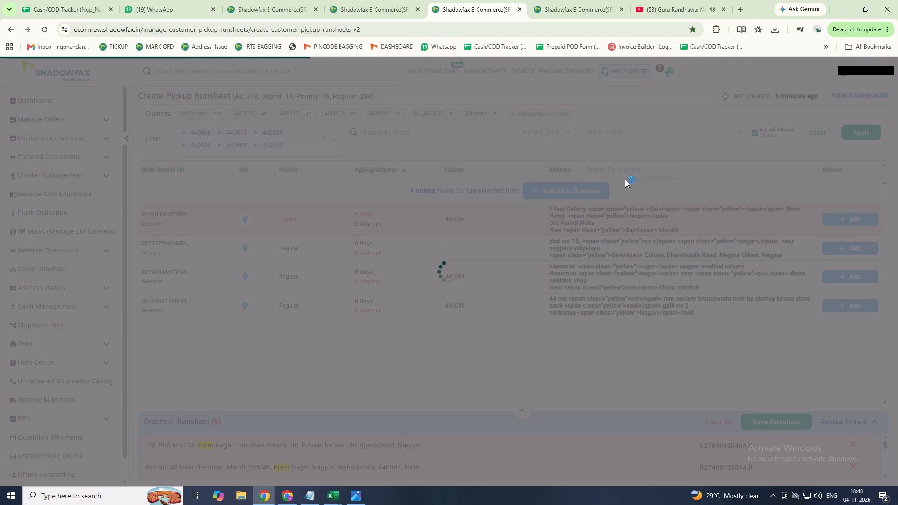
pyautogui.scroll(-2, 623, 182)
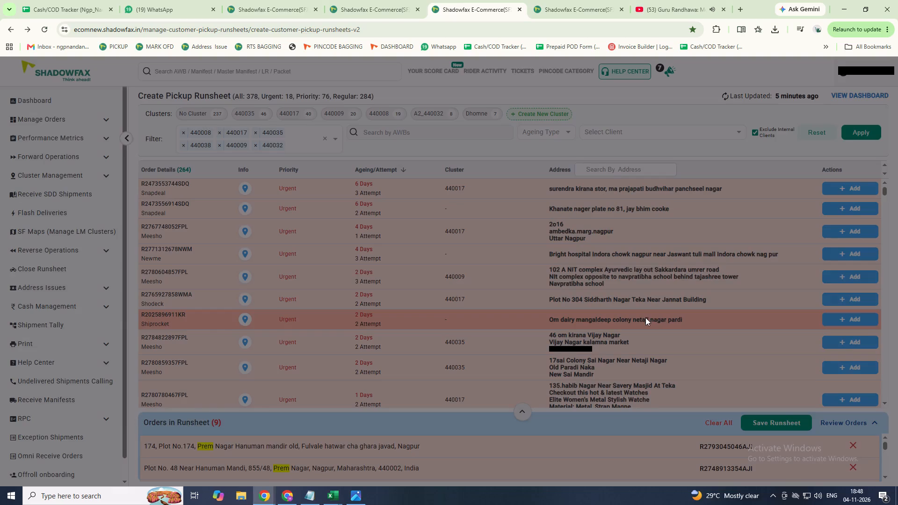
pyautogui.click(587, 168)
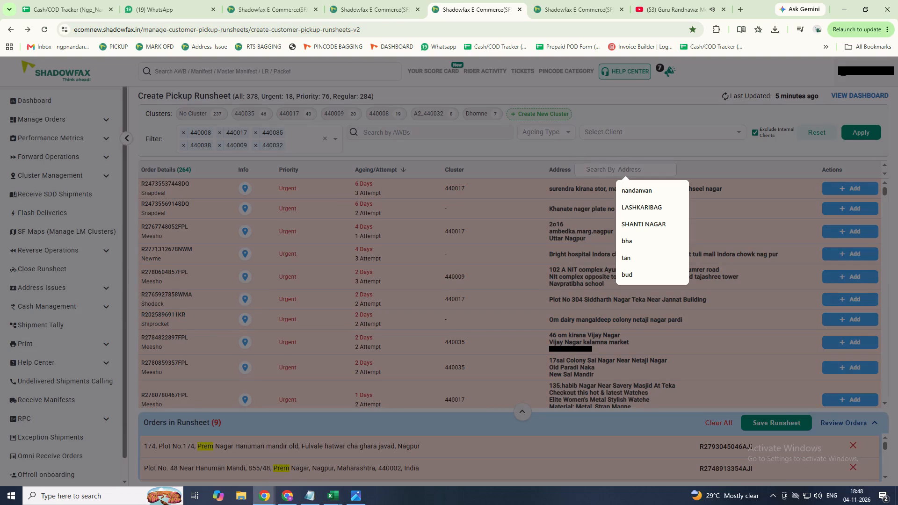
pyautogui.write('TULSI NAGAR')
pyautogui.press('Return')
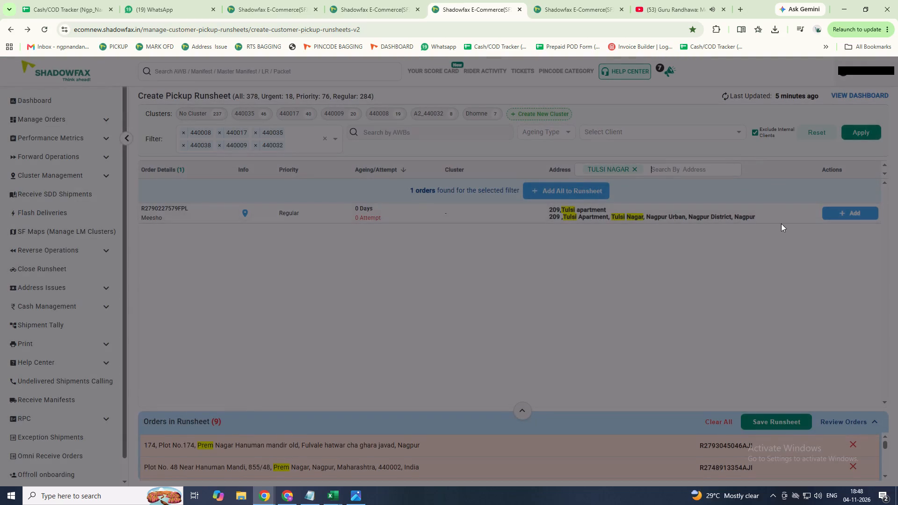
pyautogui.doubleClick(830, 210)
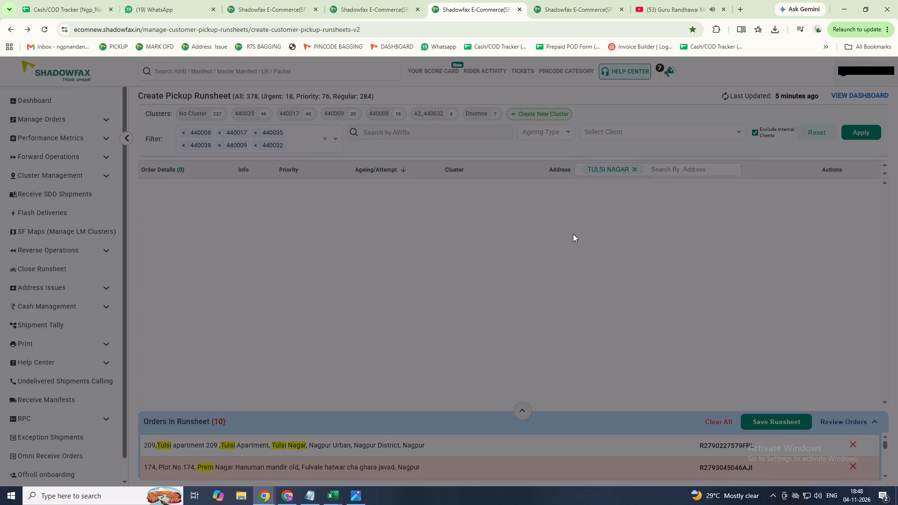
pyautogui.click(630, 168)
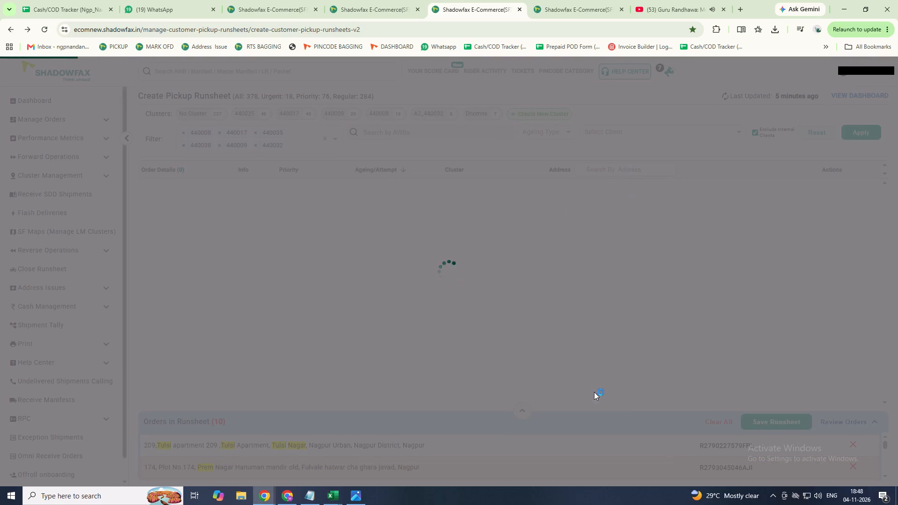
pyautogui.click(611, 168)
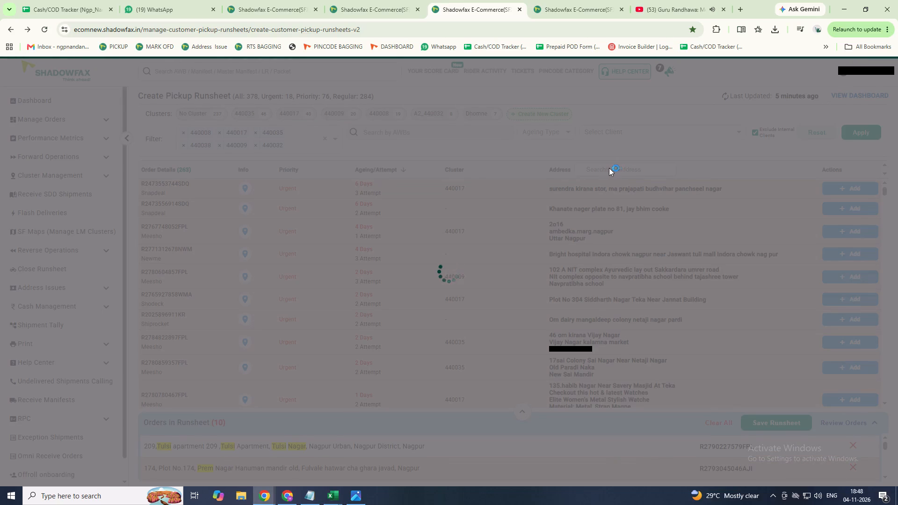
pyautogui.click(602, 169)
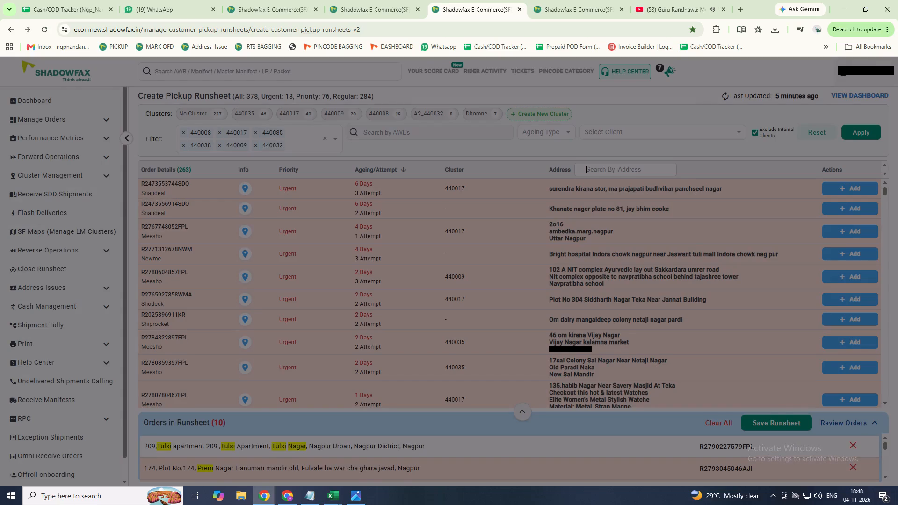
pyautogui.write('RA')
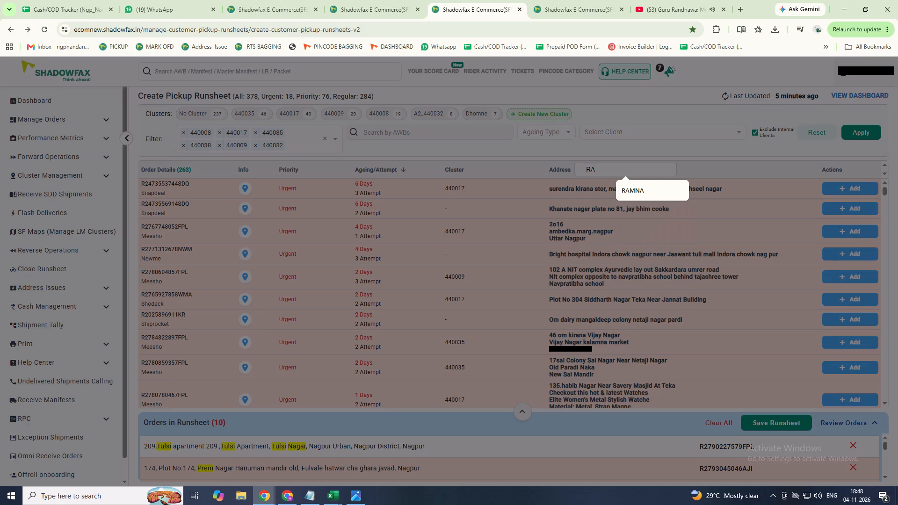
pyautogui.write('MSUMER')
pyautogui.press('Return')
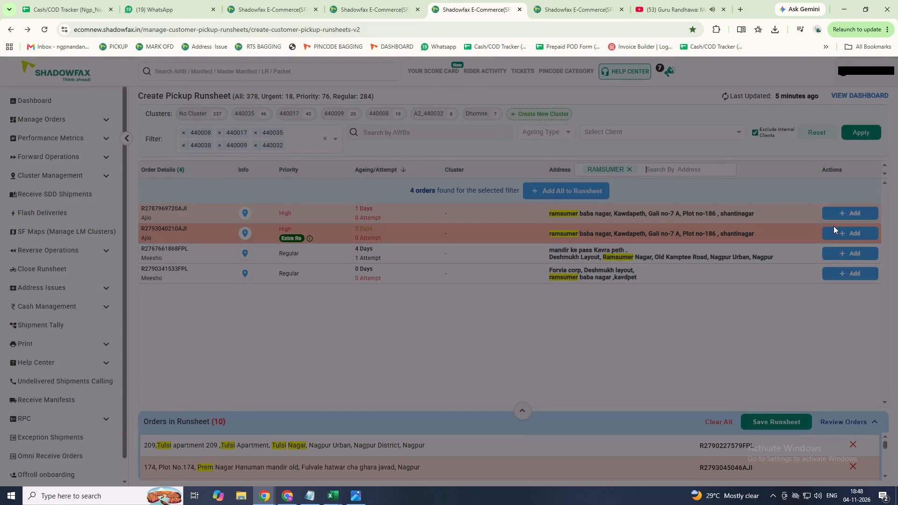
pyautogui.click(856, 236)
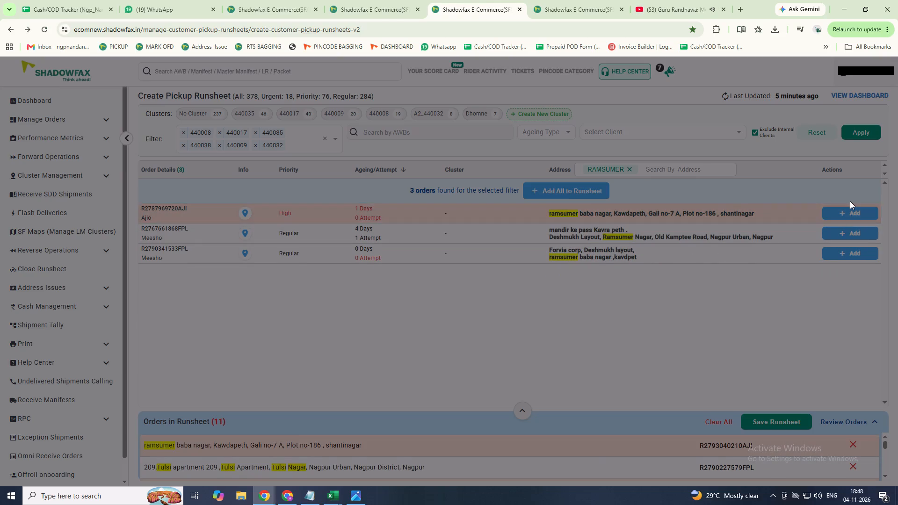
pyautogui.click(857, 207)
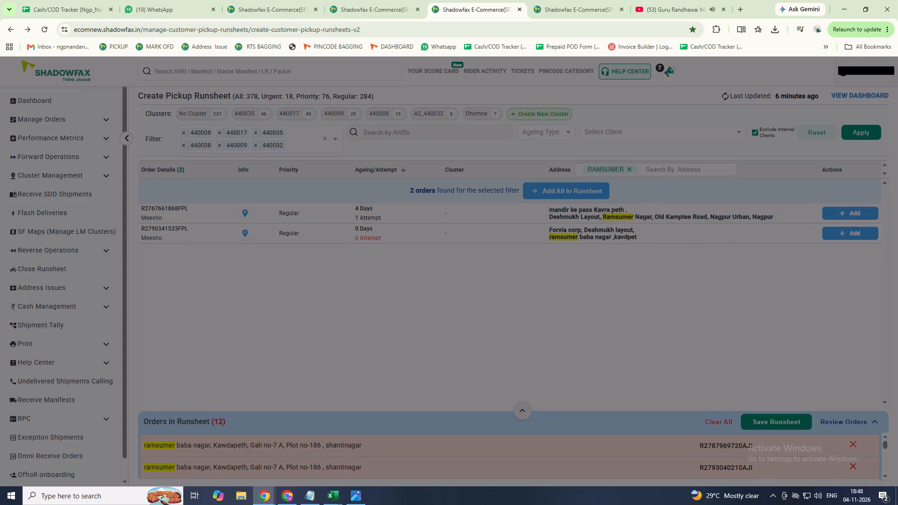
pyautogui.click(630, 171)
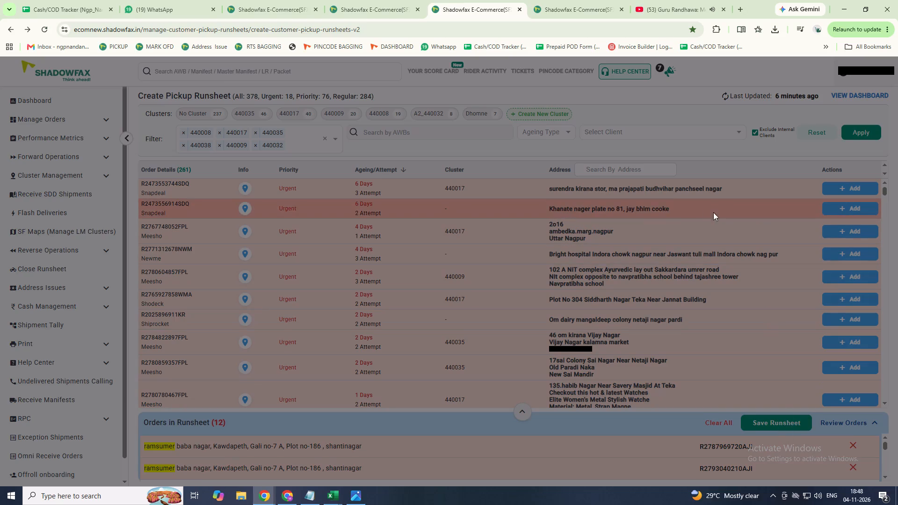
# Filter order addresses by EDEN POINT to look for matching pickups.
pyautogui.doubleClick(632, 166)
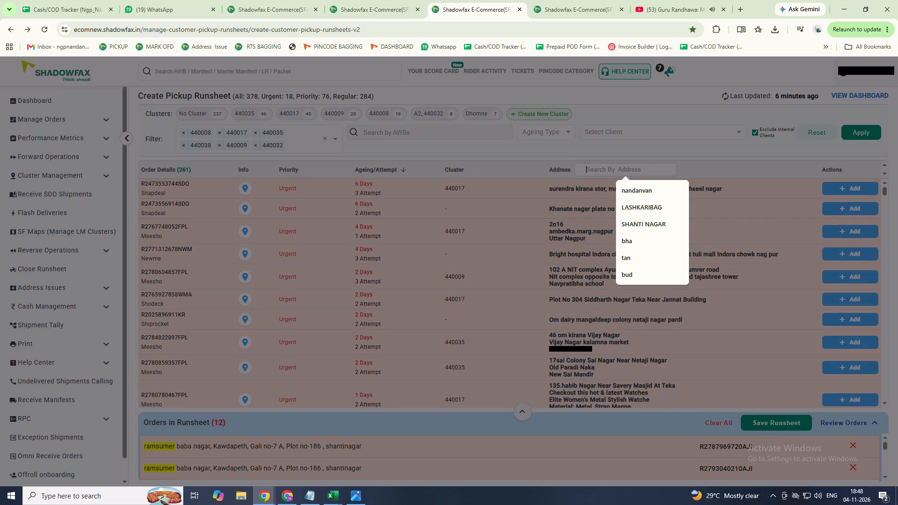
pyautogui.press('e')
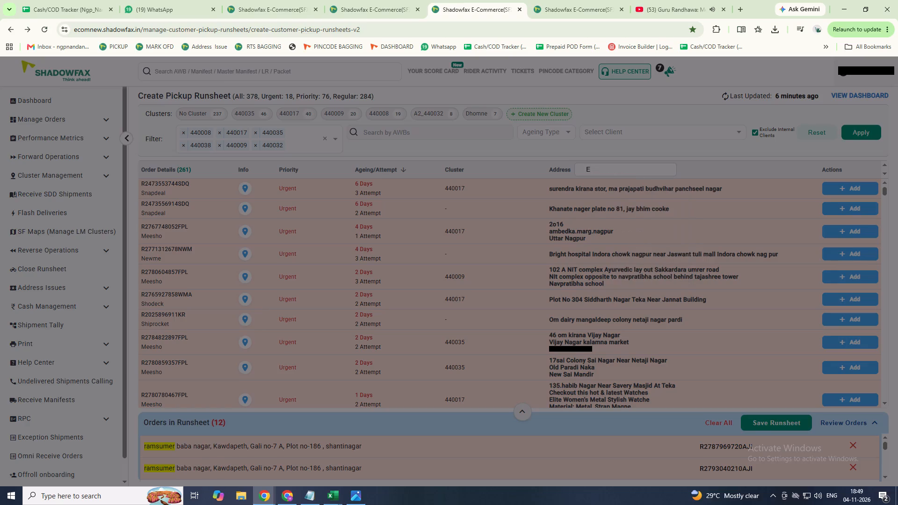
pyautogui.write('DEN')
pyautogui.press('space')
pyautogui.write('POINT')
pyautogui.press('Return')
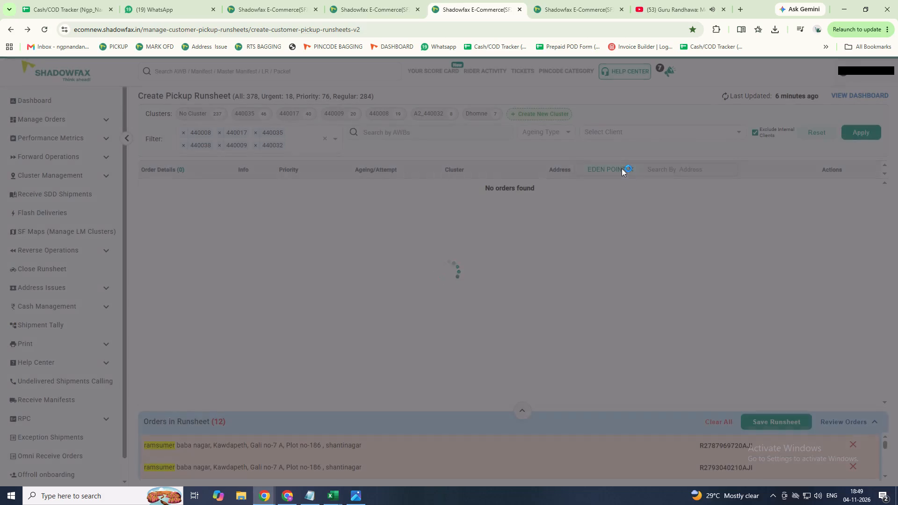